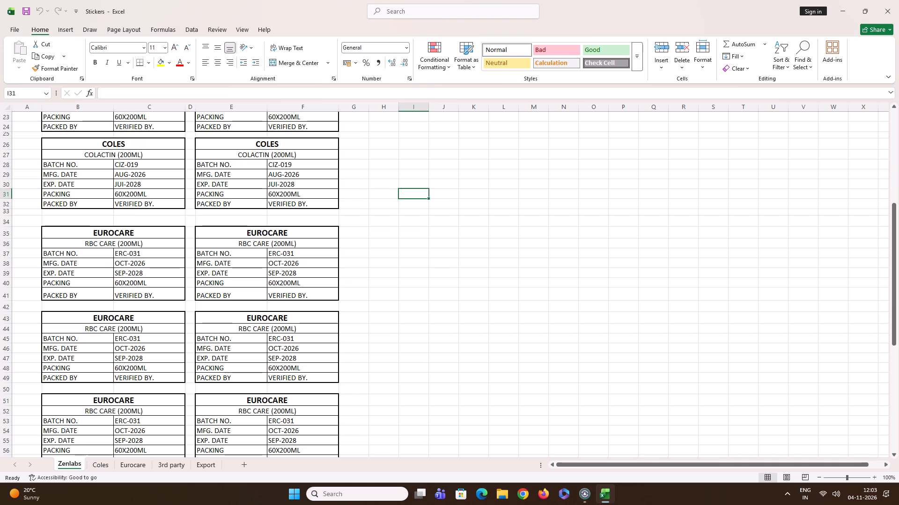
# Replace the product name in the first Eurocare sticker (B36) on the Zenlabs sheet with EUVENT-LS (100ML).
pyautogui.click(139, 244)
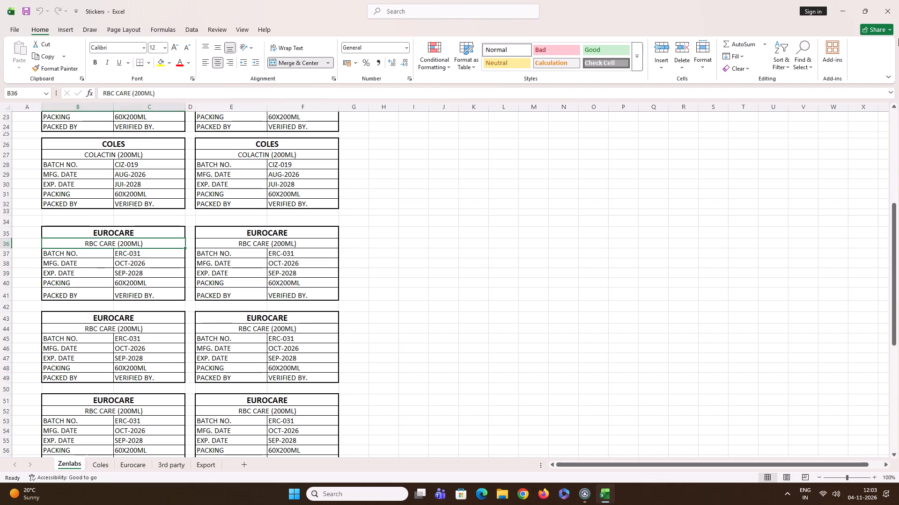
pyautogui.press('BackSpace')
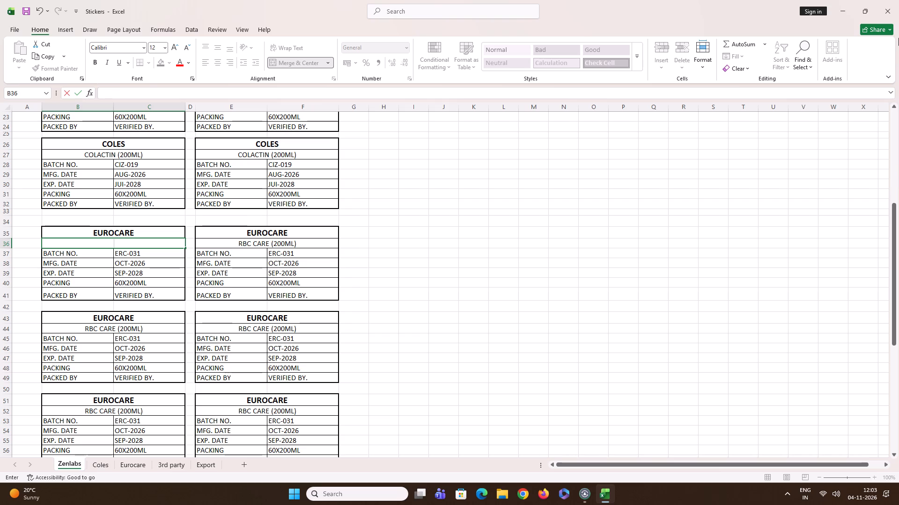
pyautogui.press('e')
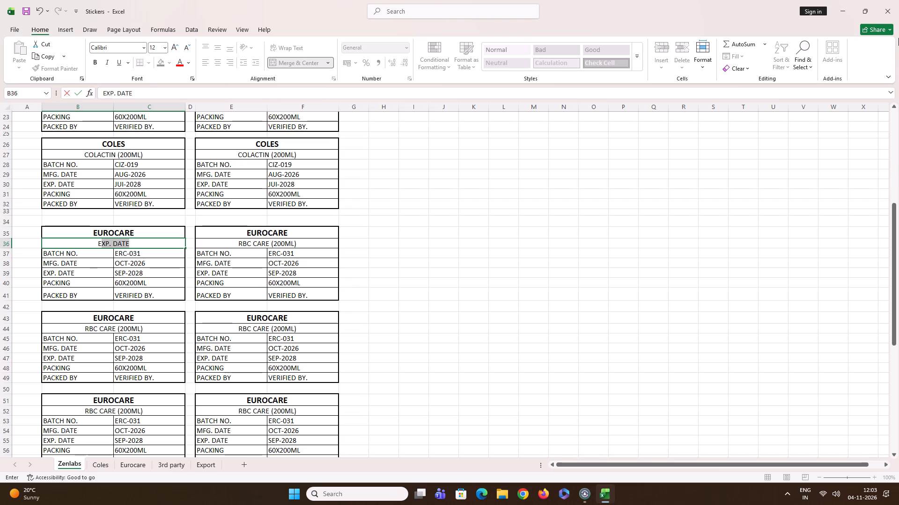
pyautogui.press('u')
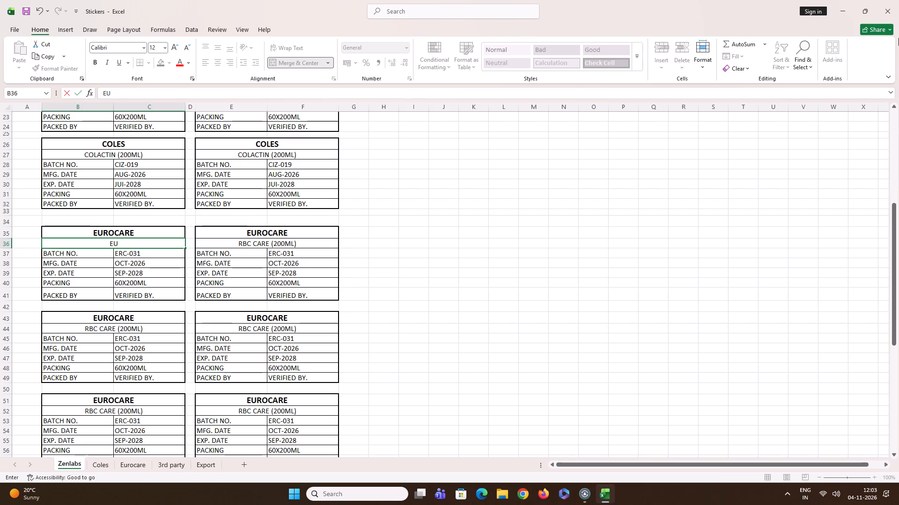
pyautogui.press('v')
pyautogui.press('e')
pyautogui.press('n')
pyautogui.press('t')
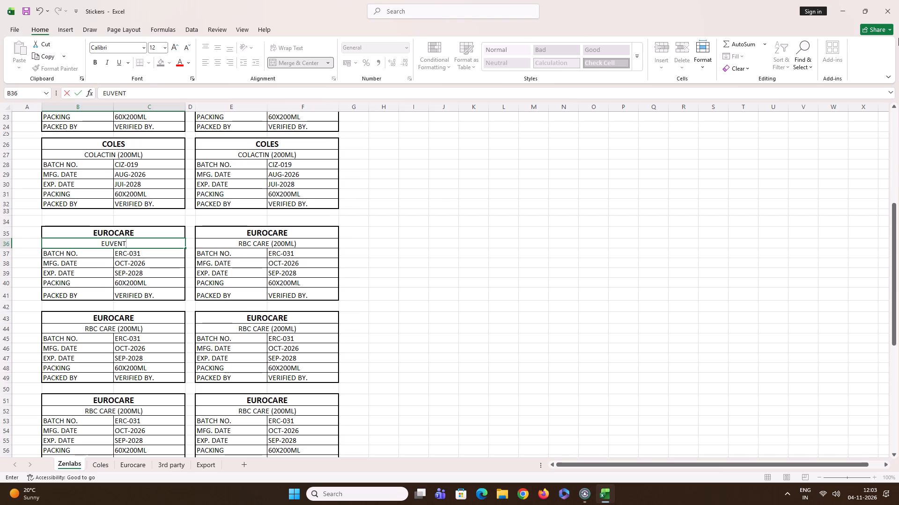
pyautogui.press('-')
pyautogui.press('l')
pyautogui.press('s')
pyautogui.press('space')
pyautogui.hotkey('shift', '(')
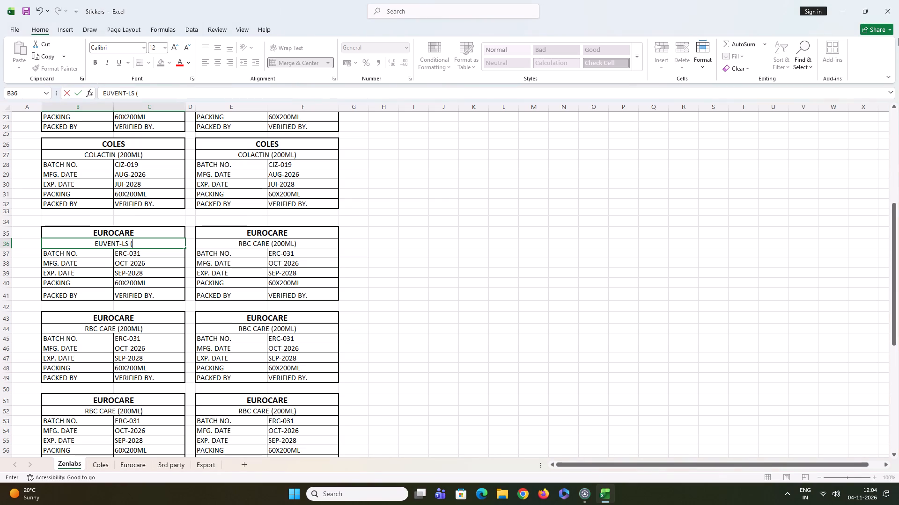
pyautogui.press('1')
pyautogui.write('00')
pyautogui.write('ML')
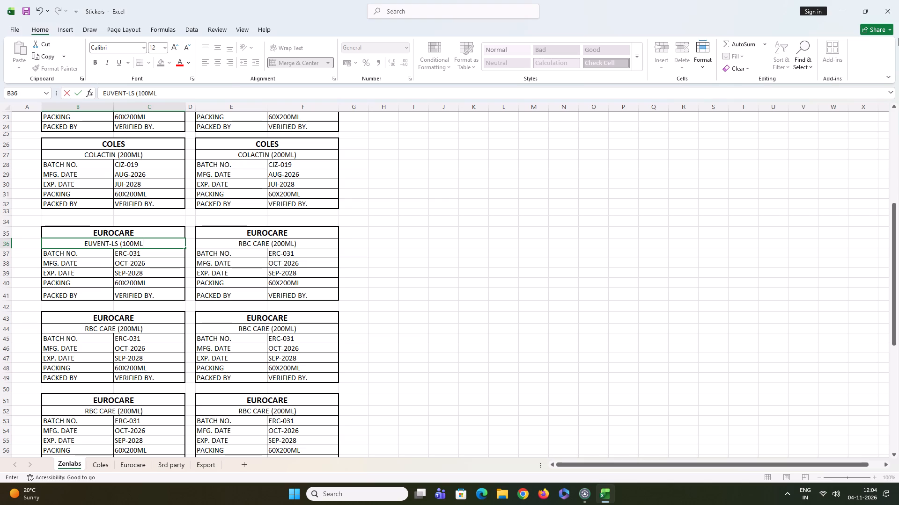
pyautogui.hotkey('shift', ')')
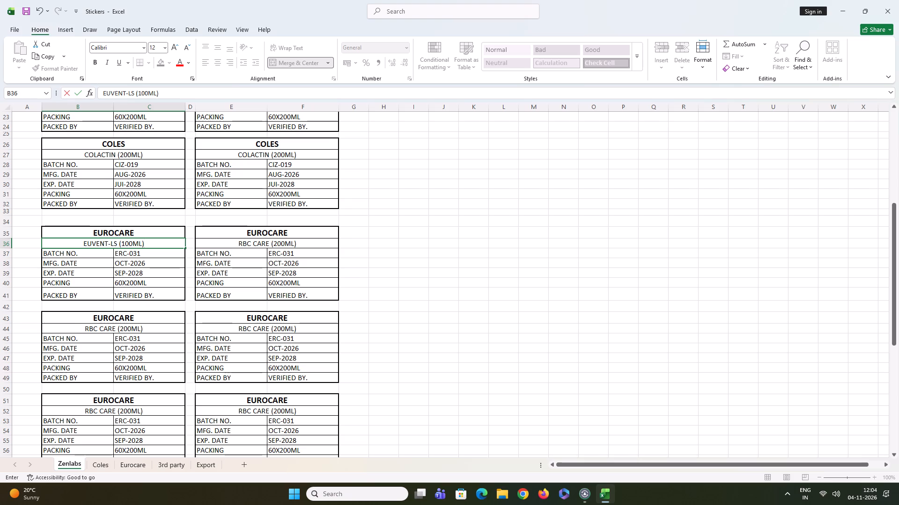
# Set the batch number of the first Eurocare sticker (C37) to EVS-023.
pyautogui.click(142, 253)
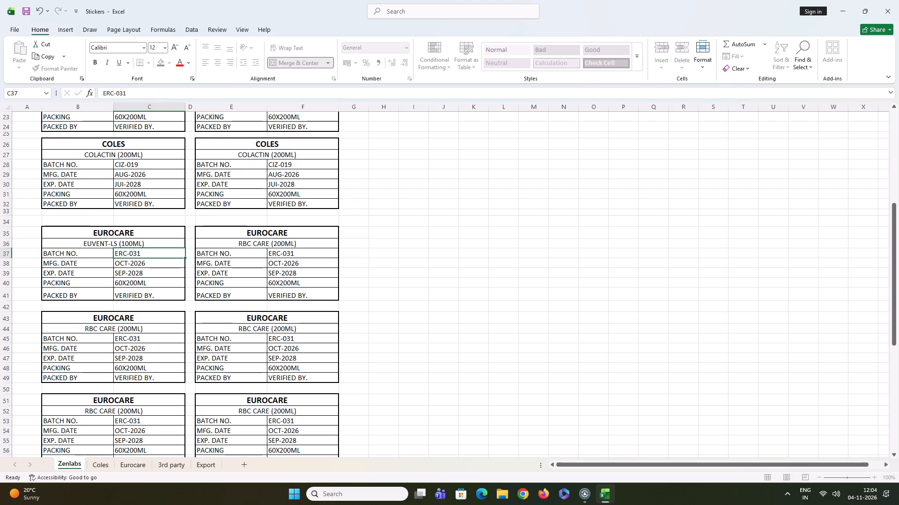
pyautogui.press('BackSpace')
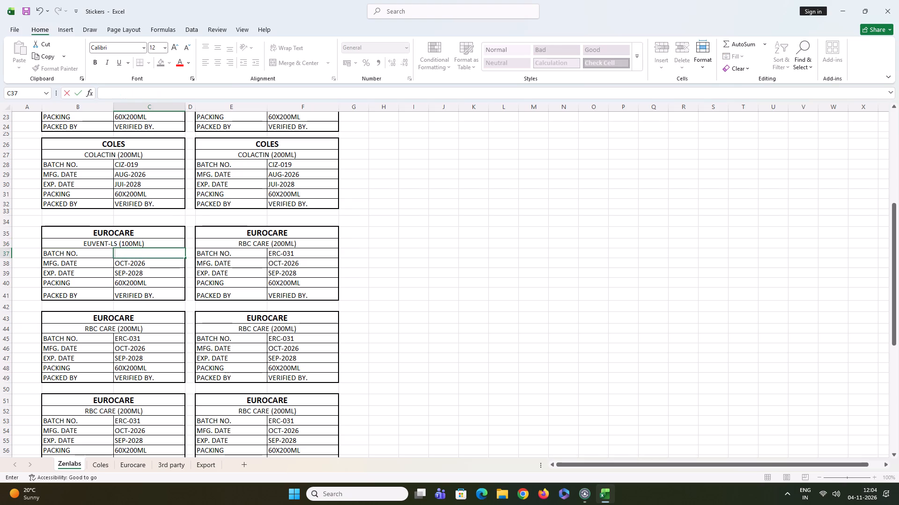
pyautogui.press('e')
pyautogui.press('v')
pyautogui.press('s')
pyautogui.press('-')
pyautogui.write('023')
# Set the packing of the first Eurocare sticker (C40) to 100X100ML.
pyautogui.click(140, 282)
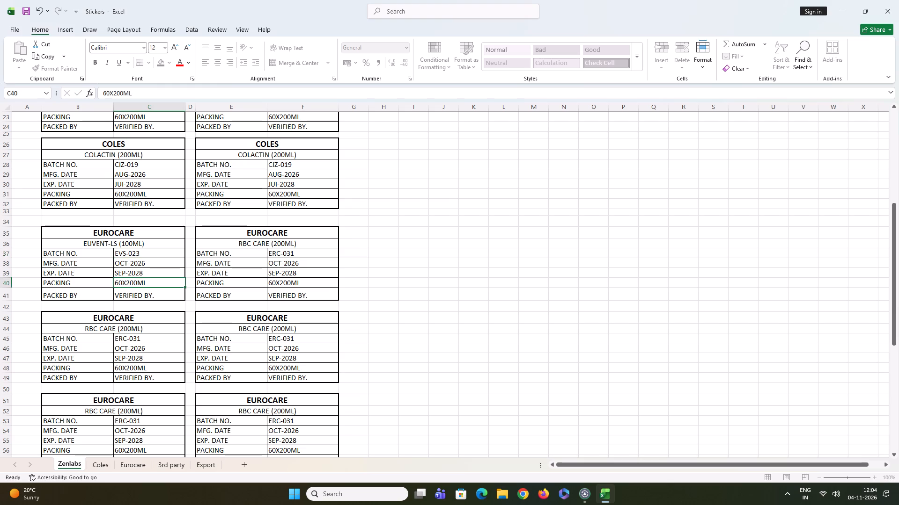
pyautogui.press('BackSpace')
pyautogui.write('100')
pyautogui.write('X100')
pyautogui.write('ML')
# Copy the EUVENT-LS sticker in B35:C41 over the five Eurocare stickers starting at E35, B43, E43, B51 and E51.
pyautogui.moveTo(94, 231); pyautogui.dragTo(158, 293)
pyautogui.hotkey('ctrl', 'c')
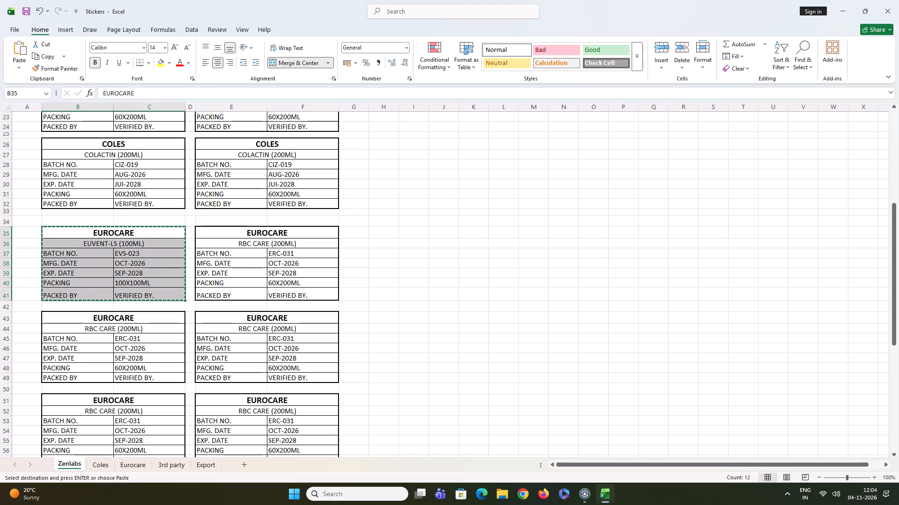
pyautogui.click(218, 232)
pyautogui.hotkey('ctrl', 'v')
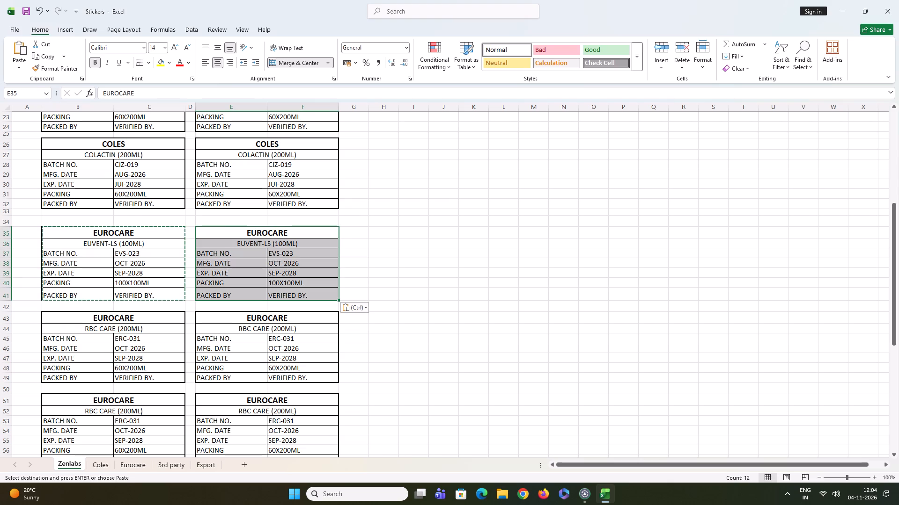
pyautogui.click(149, 317)
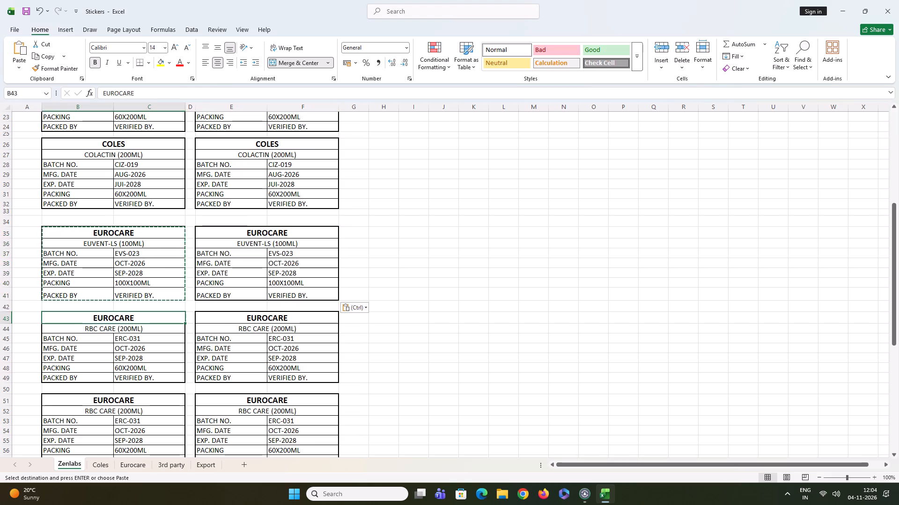
pyautogui.hotkey('ctrl', 'v')
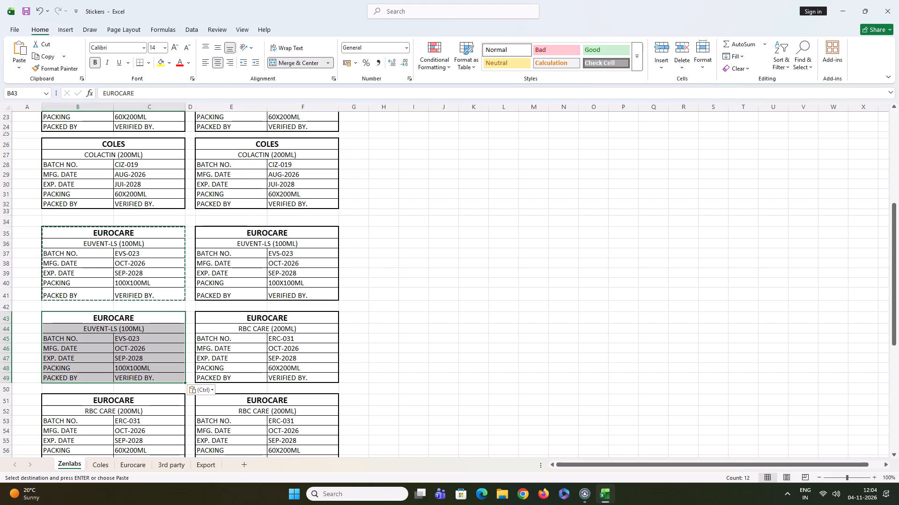
pyautogui.click(213, 318)
pyautogui.hotkey('ctrl', 'v')
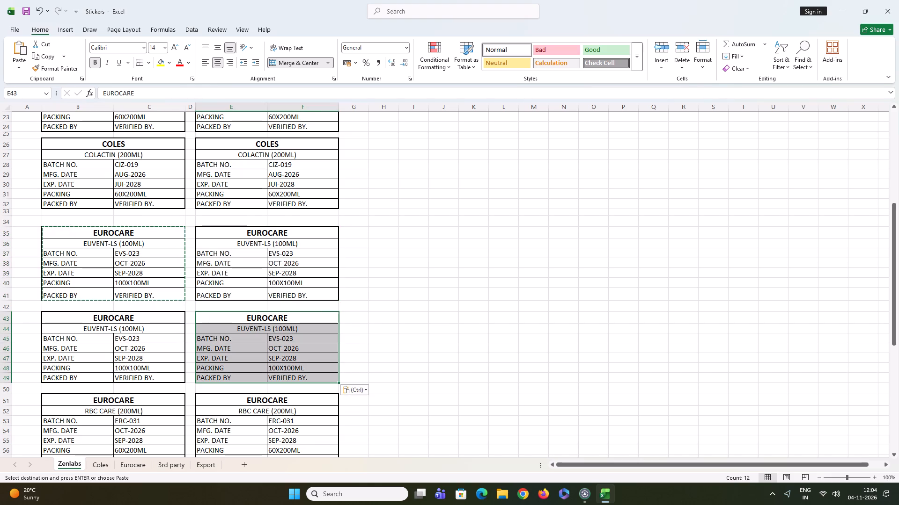
pyautogui.click(153, 397)
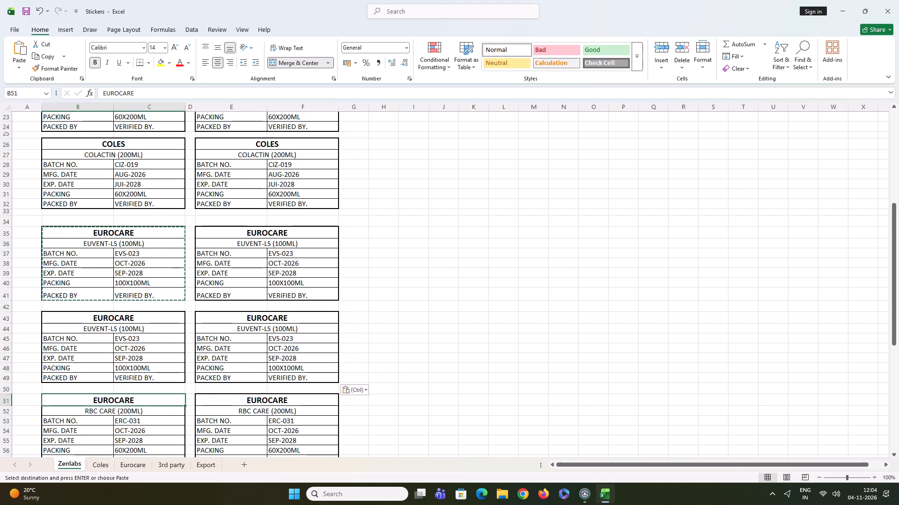
pyautogui.hotkey('ctrl', 'v')
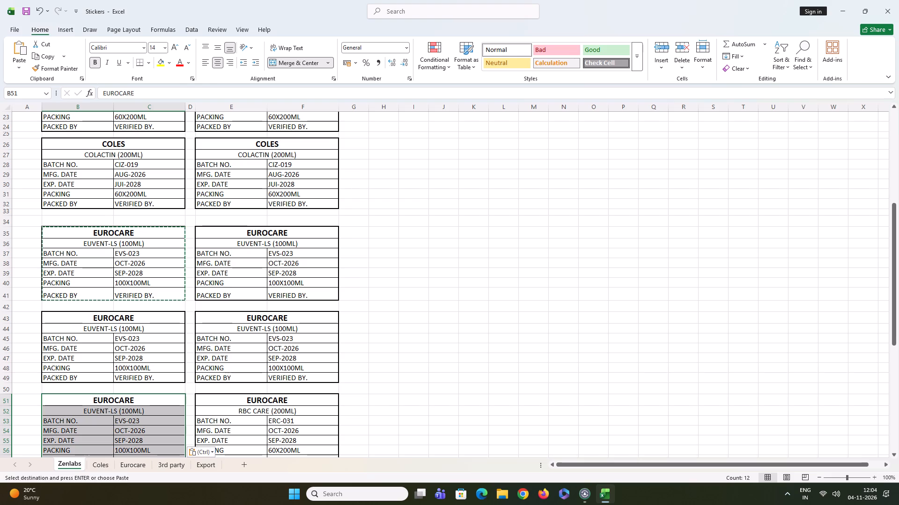
pyautogui.click(225, 400)
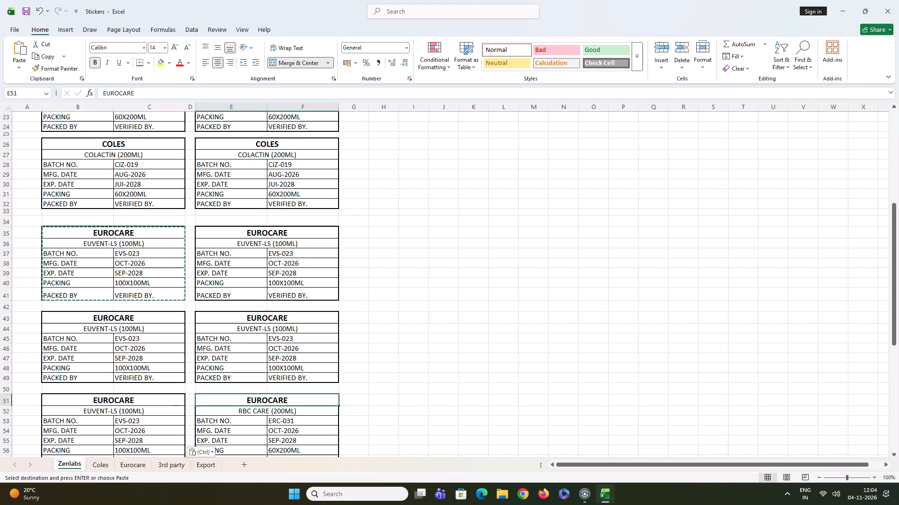
pyautogui.hotkey('ctrl', 'v')
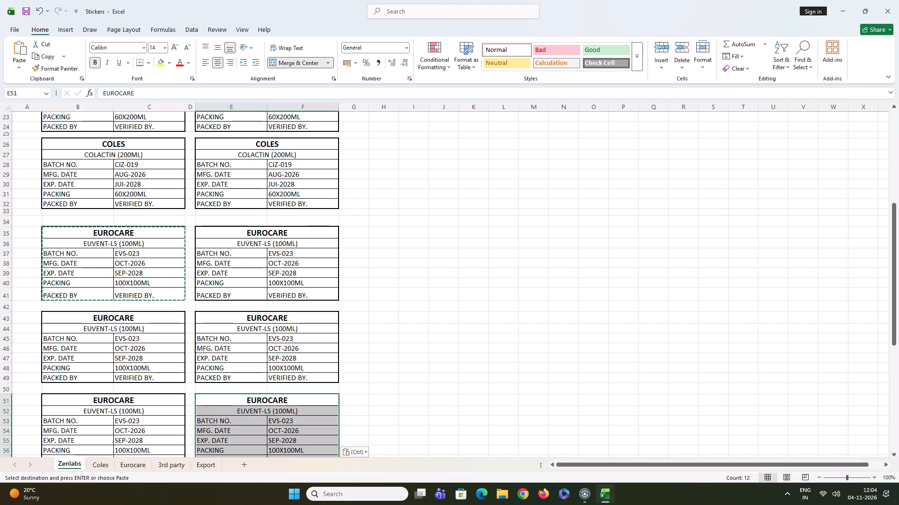
# Copy the six-sticker block B35:F57 over the Eurocare stickers starting at B59, replacing the existing data.
pyautogui.moveTo(66, 234); pyautogui.dragTo(273, 450)
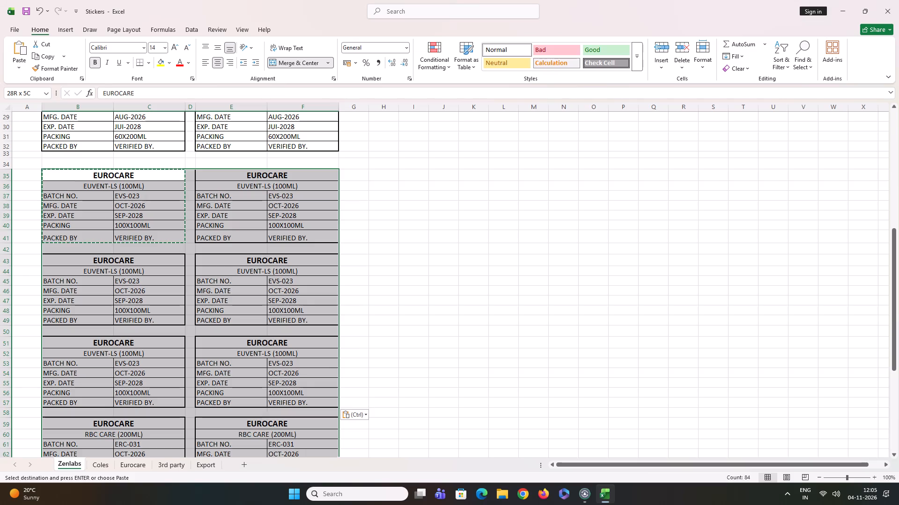
pyautogui.moveTo(273, 450); pyautogui.dragTo(273, 403)
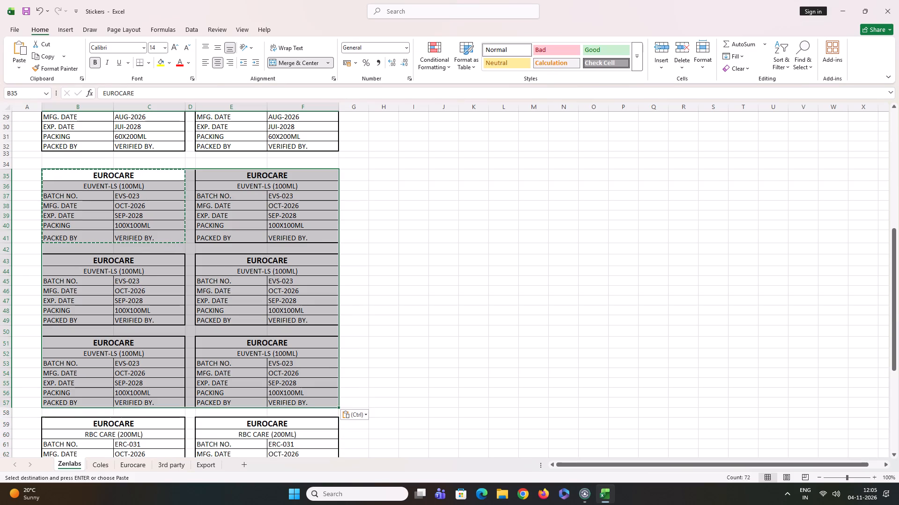
pyautogui.hotkey('ctrl', 'c')
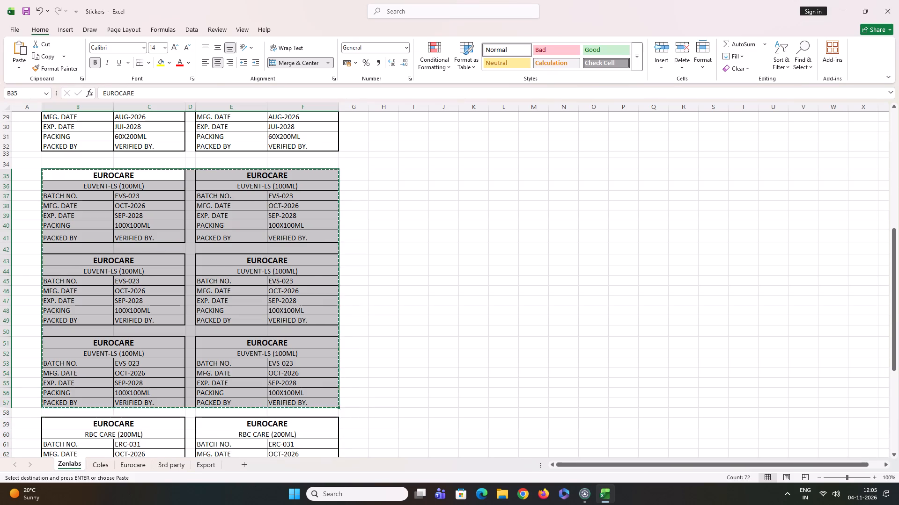
pyautogui.click(151, 424)
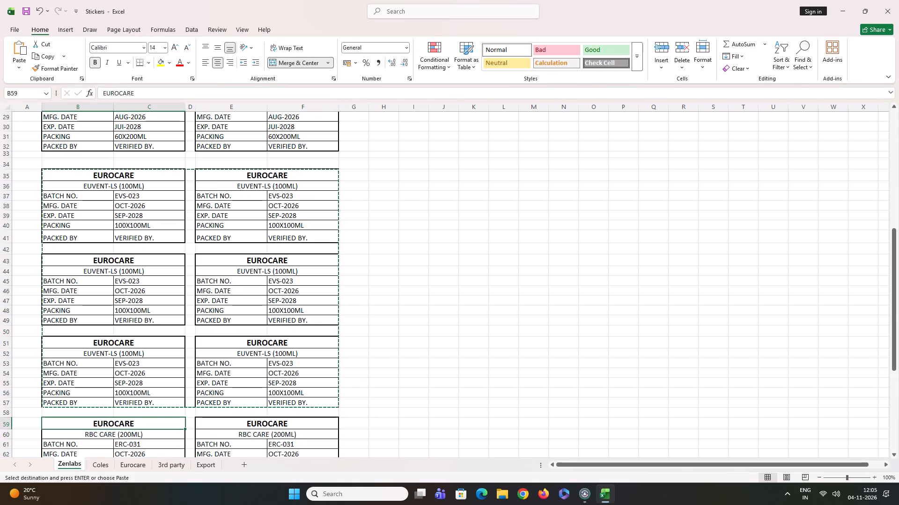
pyautogui.hotkey('ctrl', 'v')
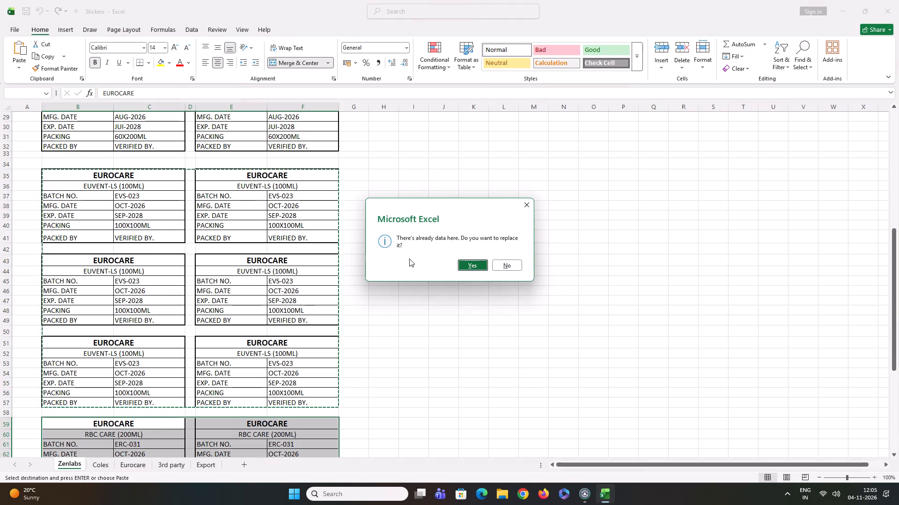
pyautogui.click(464, 264)
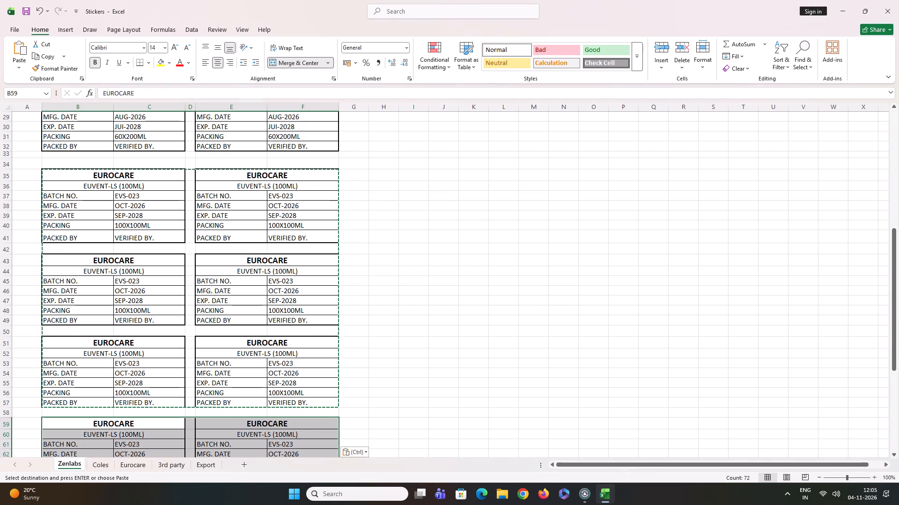
# Print only the Eurocare sticker block B35:F81, using the Print Selection setting.
pyautogui.moveTo(50, 176); pyautogui.dragTo(265, 461)
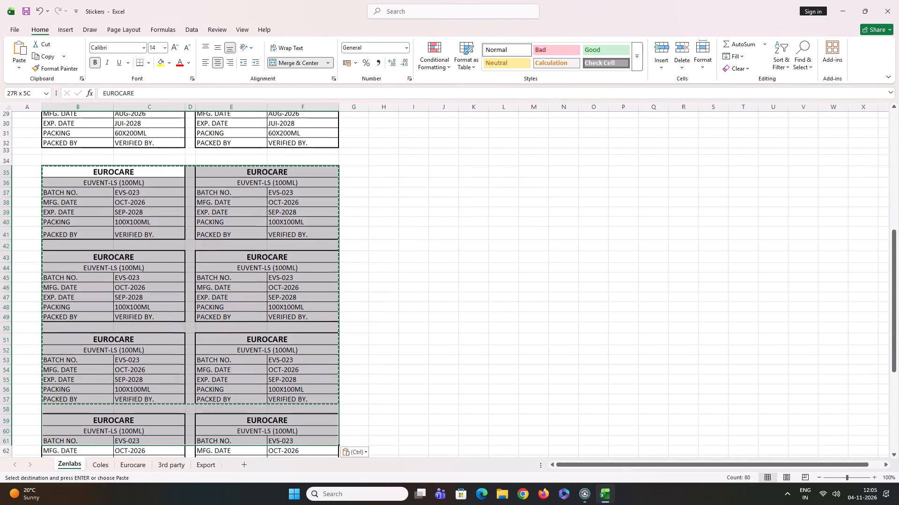
pyautogui.moveTo(265, 461); pyautogui.dragTo(265, 463)
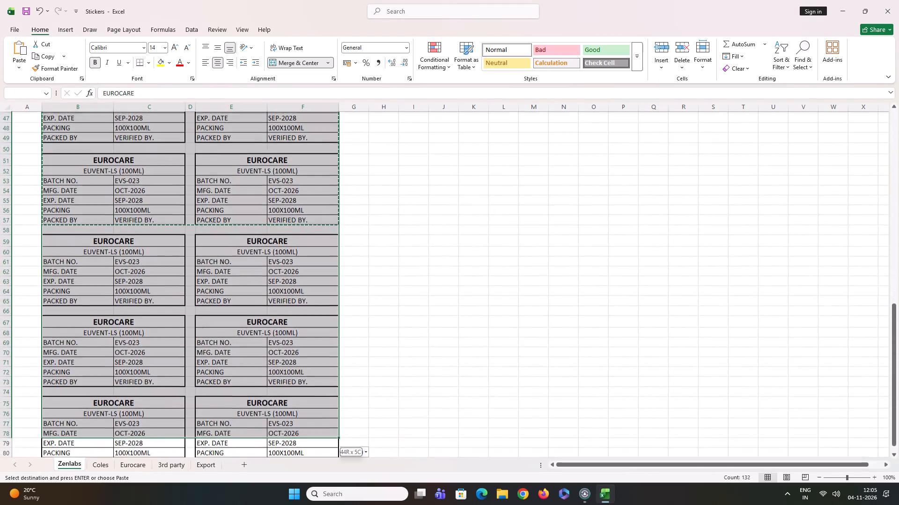
pyautogui.moveTo(265, 463); pyautogui.dragTo(253, 418)
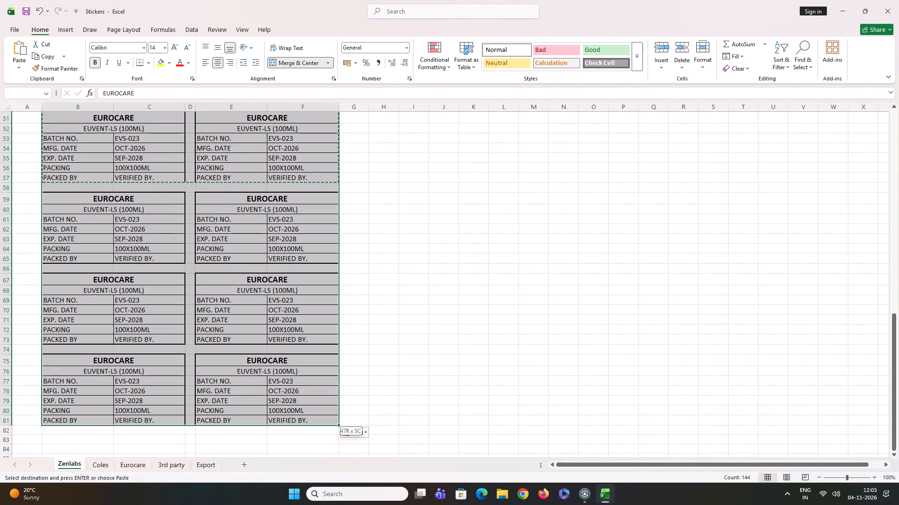
pyautogui.moveTo(253, 418); pyautogui.dragTo(253, 419)
pyautogui.hotkey('ctrl', 'p')
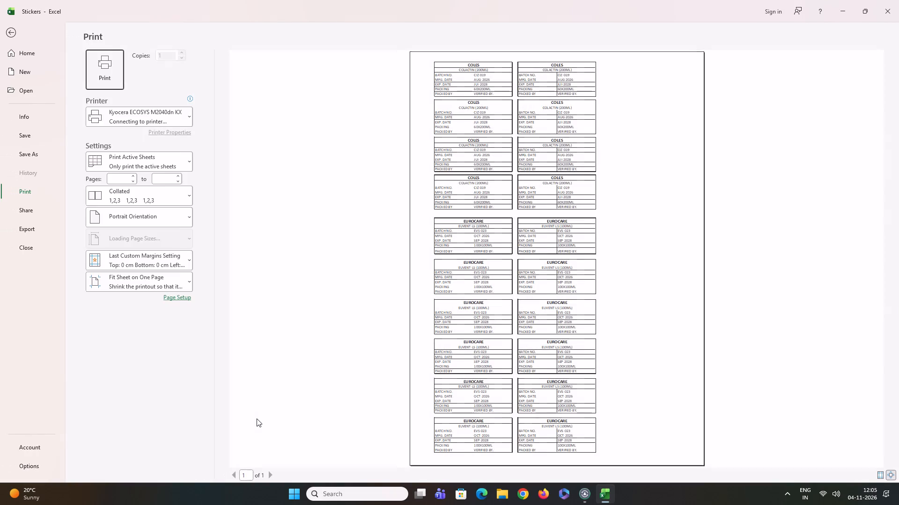
pyautogui.click(121, 152)
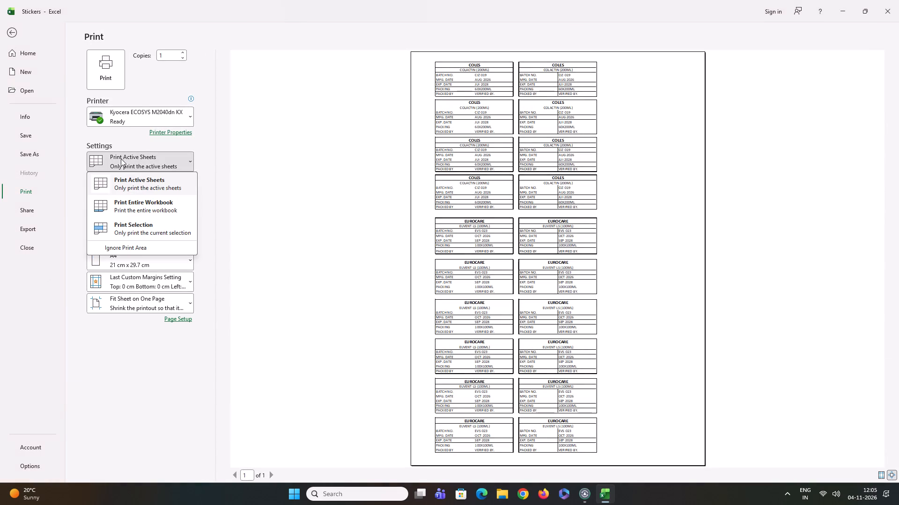
pyautogui.click(140, 224)
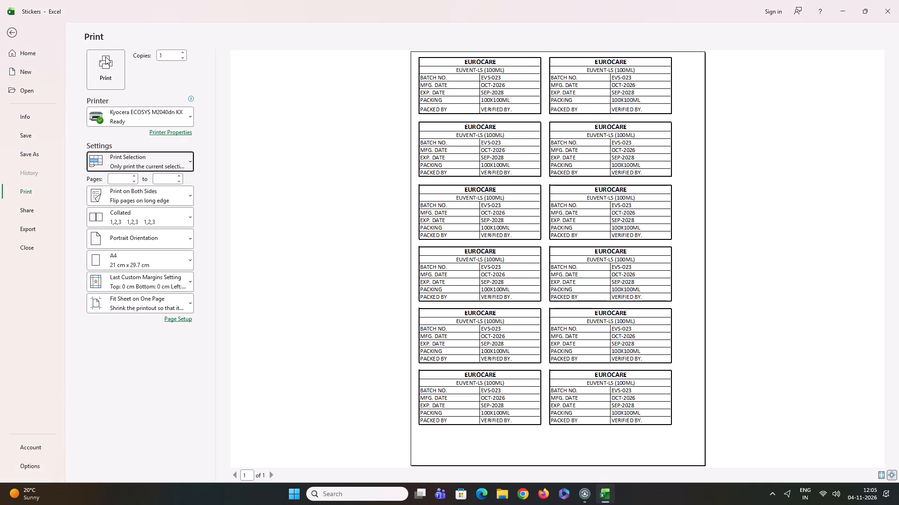
pyautogui.click(100, 66)
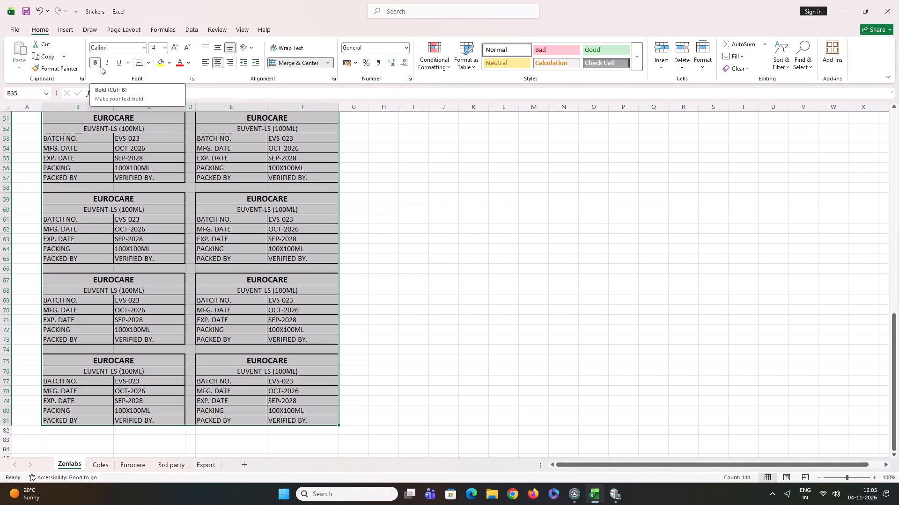
pyautogui.click(391, 240)
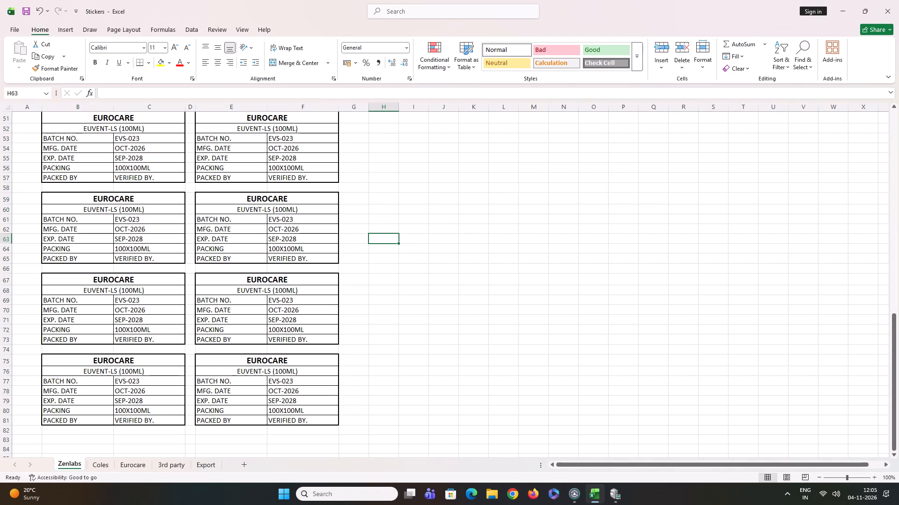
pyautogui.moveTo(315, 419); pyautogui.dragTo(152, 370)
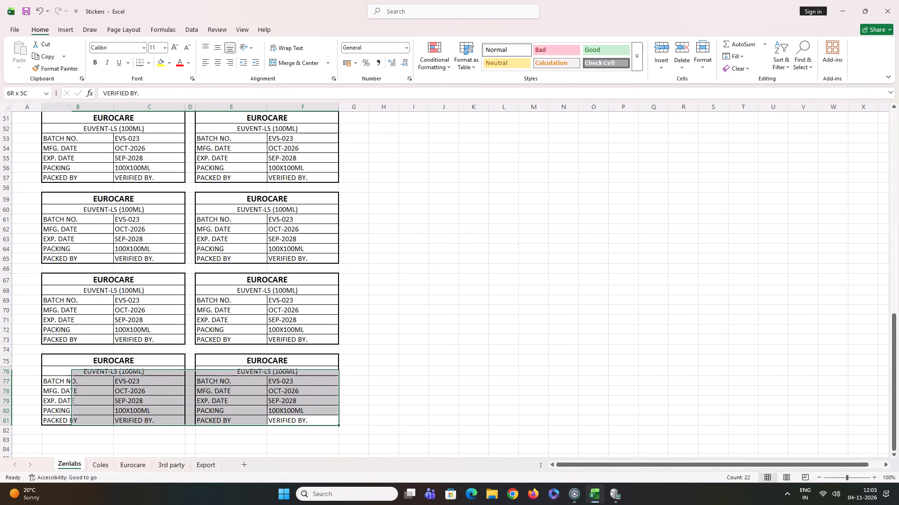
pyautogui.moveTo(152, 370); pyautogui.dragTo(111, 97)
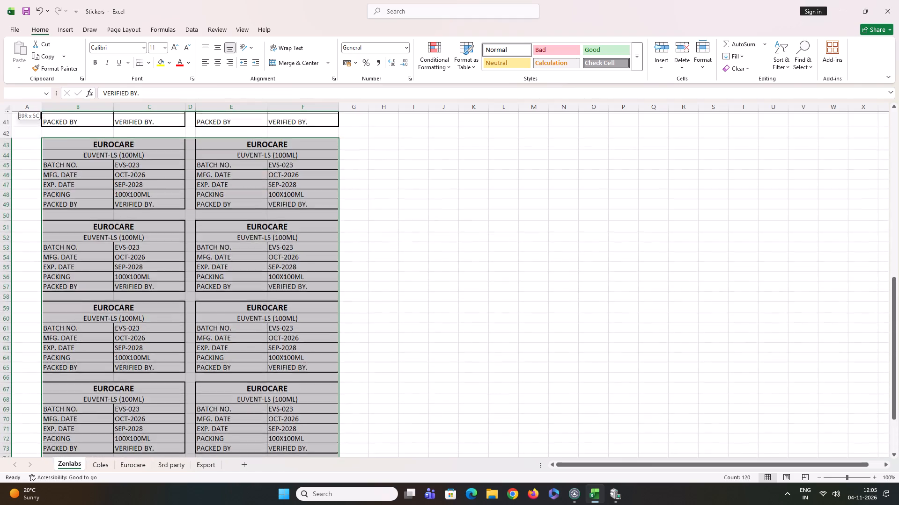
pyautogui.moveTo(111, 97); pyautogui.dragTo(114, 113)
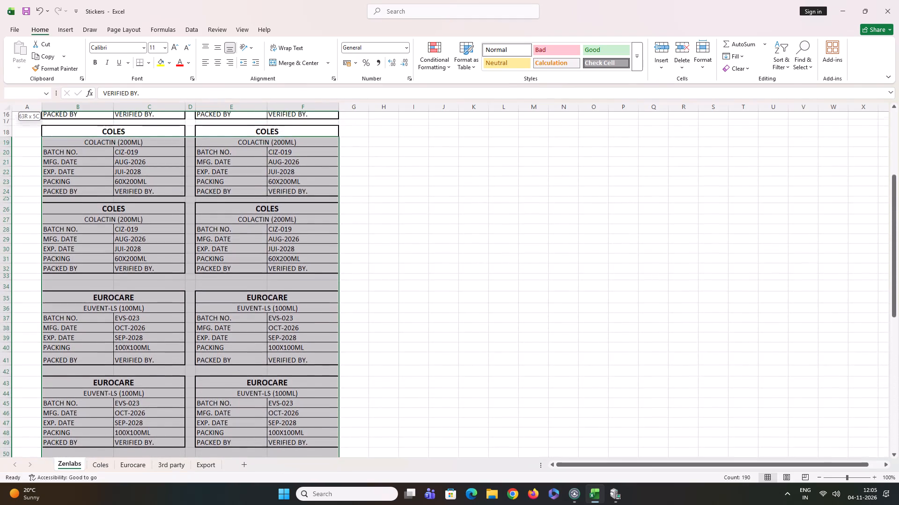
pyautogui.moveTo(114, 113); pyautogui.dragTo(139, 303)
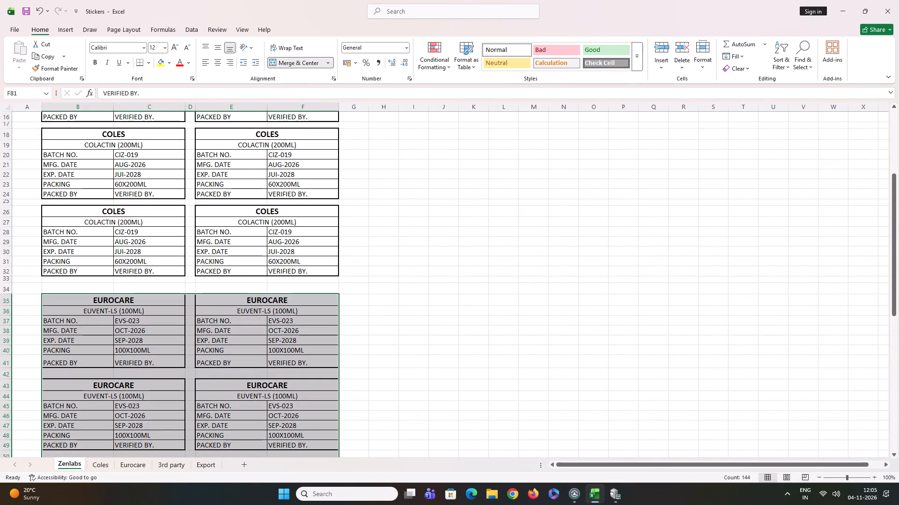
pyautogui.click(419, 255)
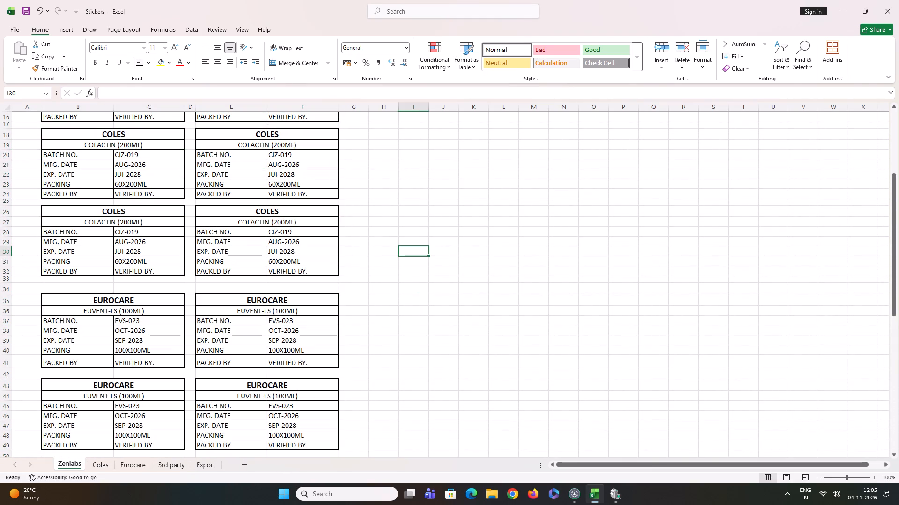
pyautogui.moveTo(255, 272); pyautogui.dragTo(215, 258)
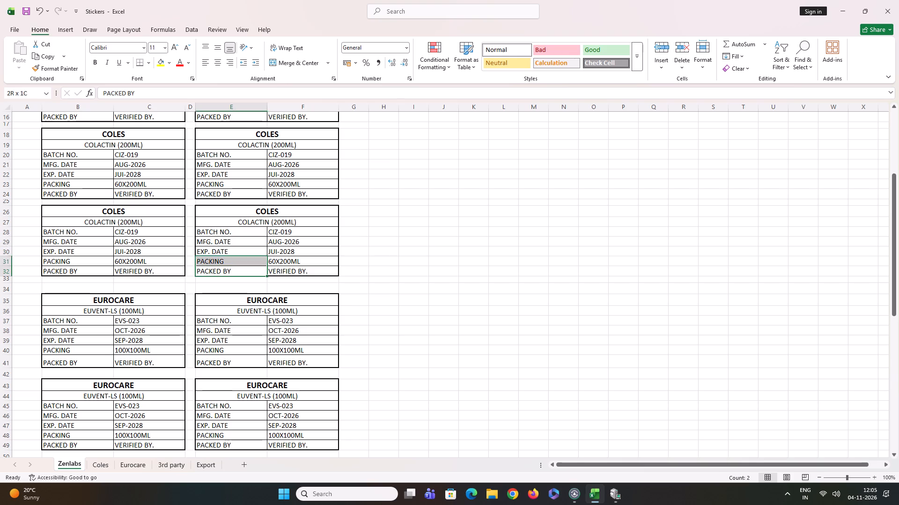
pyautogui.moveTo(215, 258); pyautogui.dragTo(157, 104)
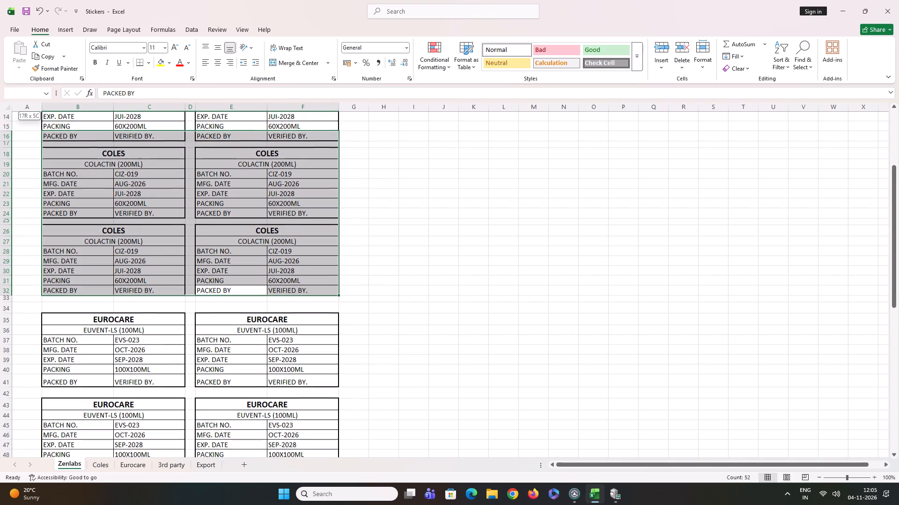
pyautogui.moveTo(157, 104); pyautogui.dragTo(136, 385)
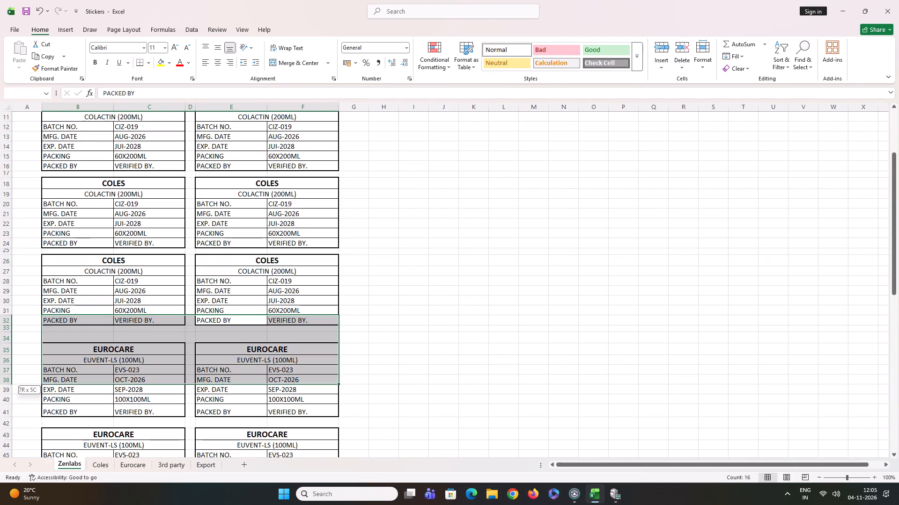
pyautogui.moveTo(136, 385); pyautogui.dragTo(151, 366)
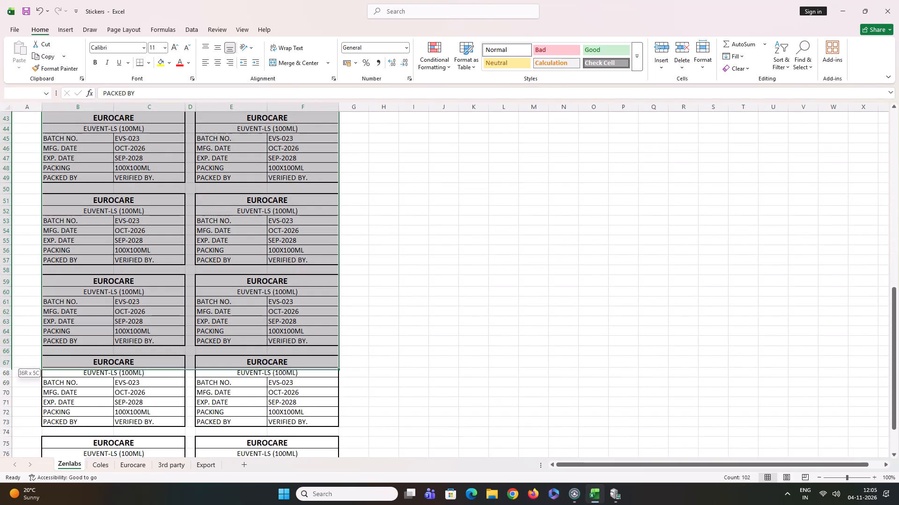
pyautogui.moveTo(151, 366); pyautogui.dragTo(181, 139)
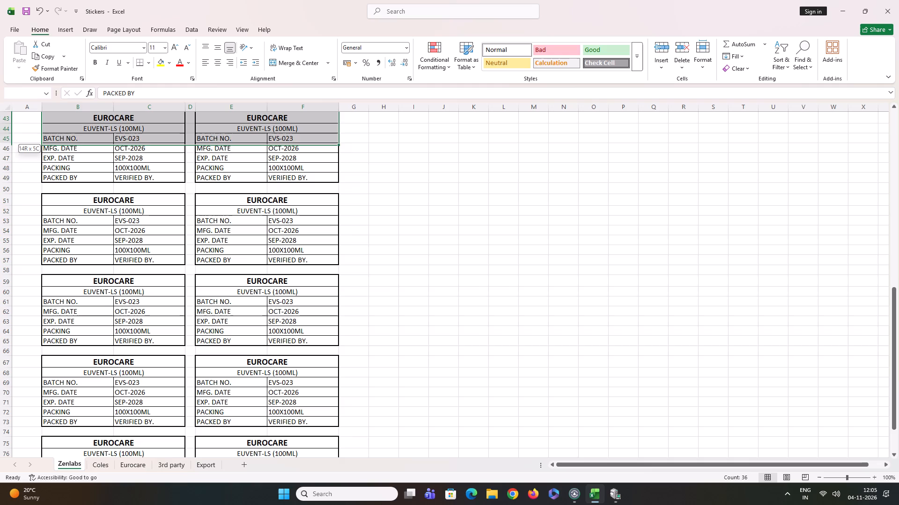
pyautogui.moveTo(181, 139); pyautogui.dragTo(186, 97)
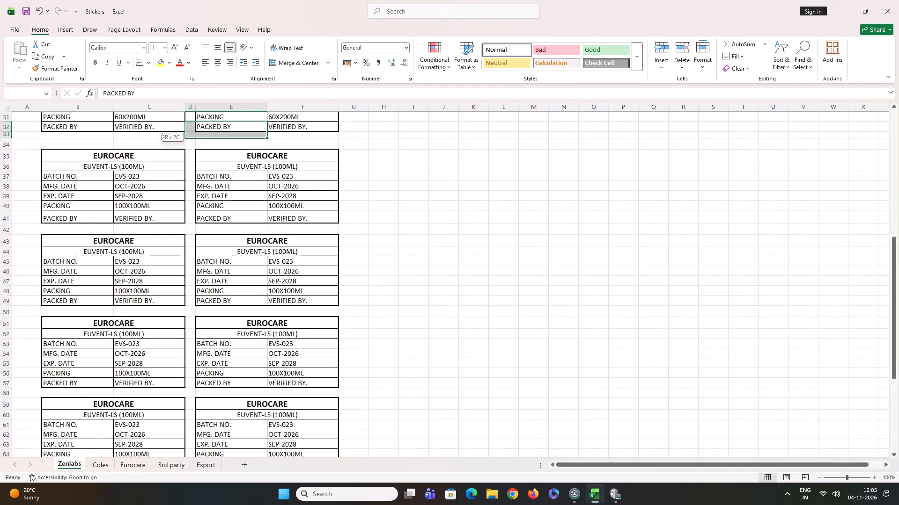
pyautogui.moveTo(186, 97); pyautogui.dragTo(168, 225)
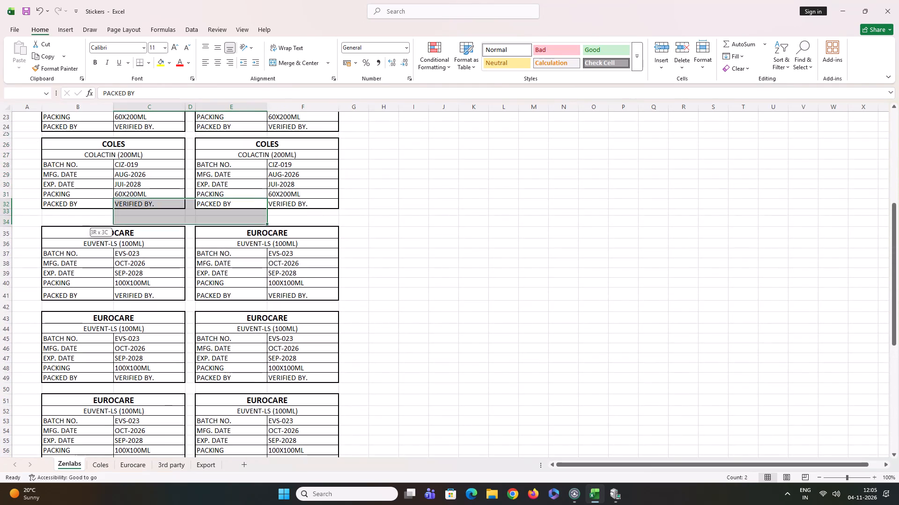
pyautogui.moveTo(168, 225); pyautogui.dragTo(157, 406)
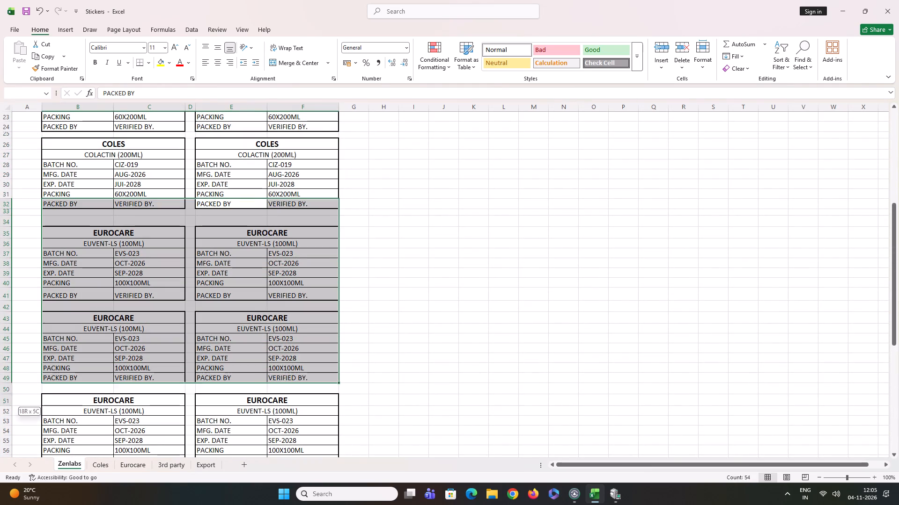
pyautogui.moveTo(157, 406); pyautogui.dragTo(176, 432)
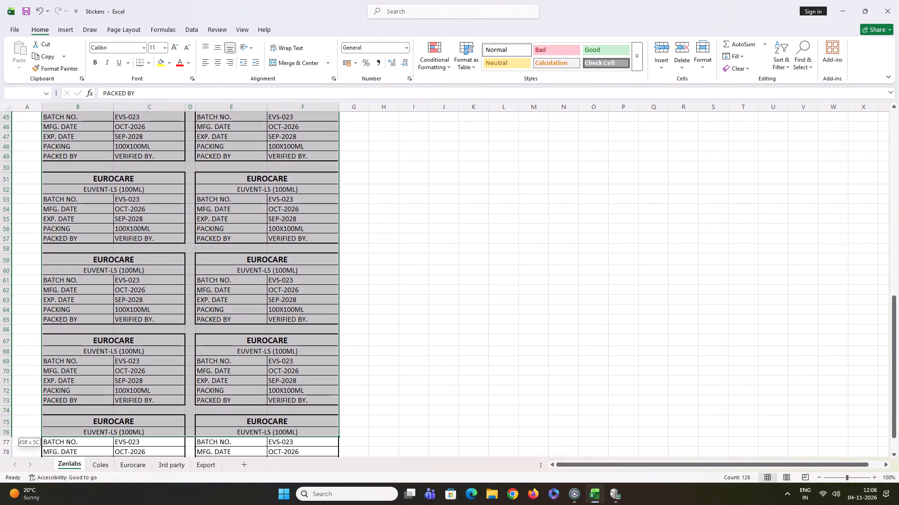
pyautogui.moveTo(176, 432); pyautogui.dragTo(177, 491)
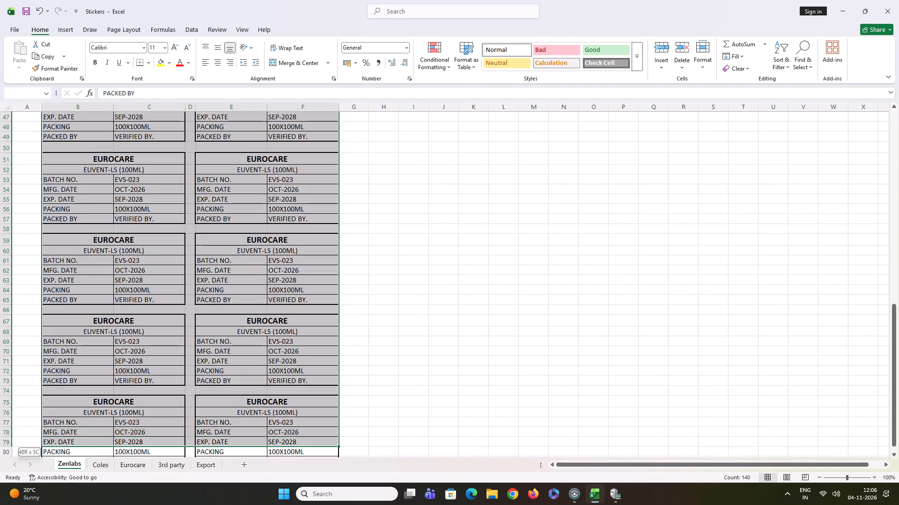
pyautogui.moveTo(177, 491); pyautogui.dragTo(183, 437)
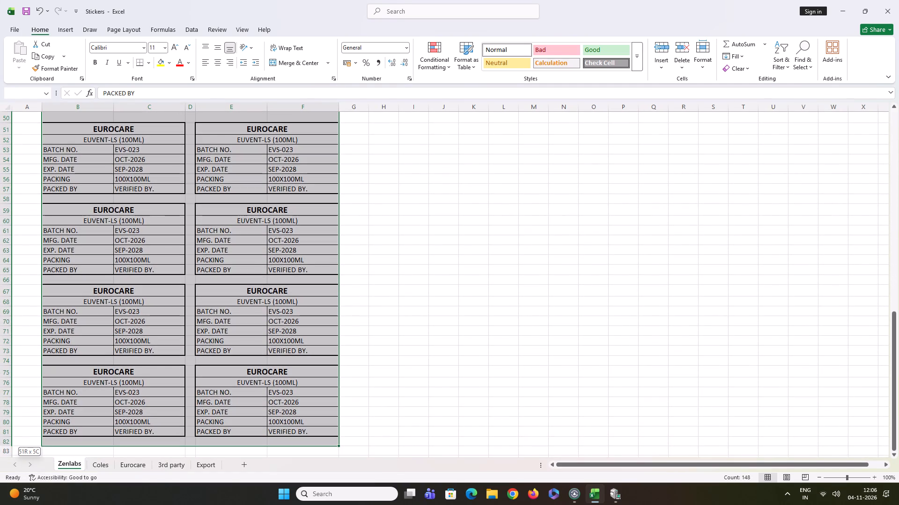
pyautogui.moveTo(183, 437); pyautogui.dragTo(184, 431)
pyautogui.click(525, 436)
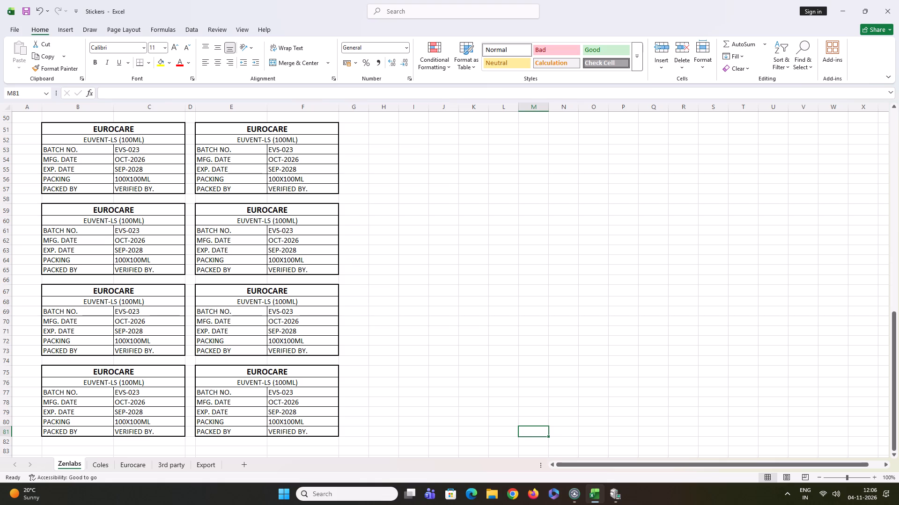
# Change the product name of the last left-hand Eurocare sticker (B76) to EULACTIN (BLACK CURRENT) 200ML.
pyautogui.click(100, 381)
pyautogui.press('BackSpace')
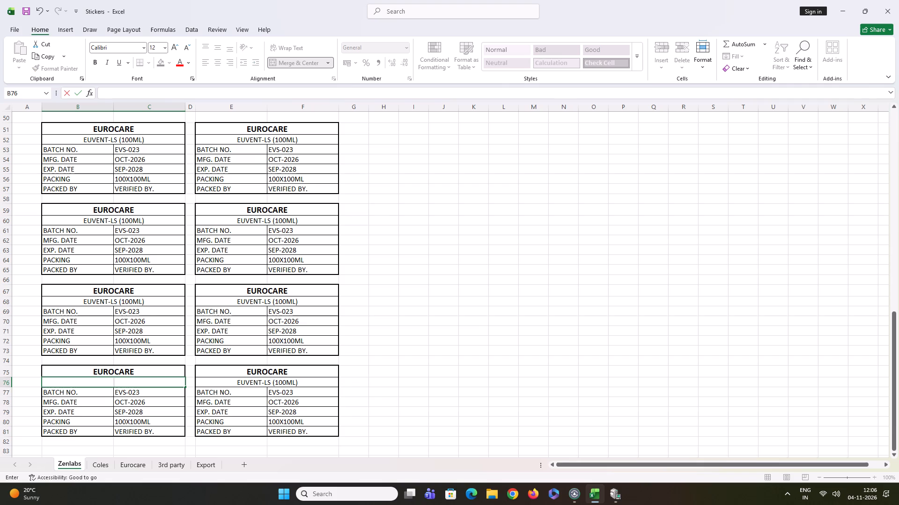
pyautogui.write('EU')
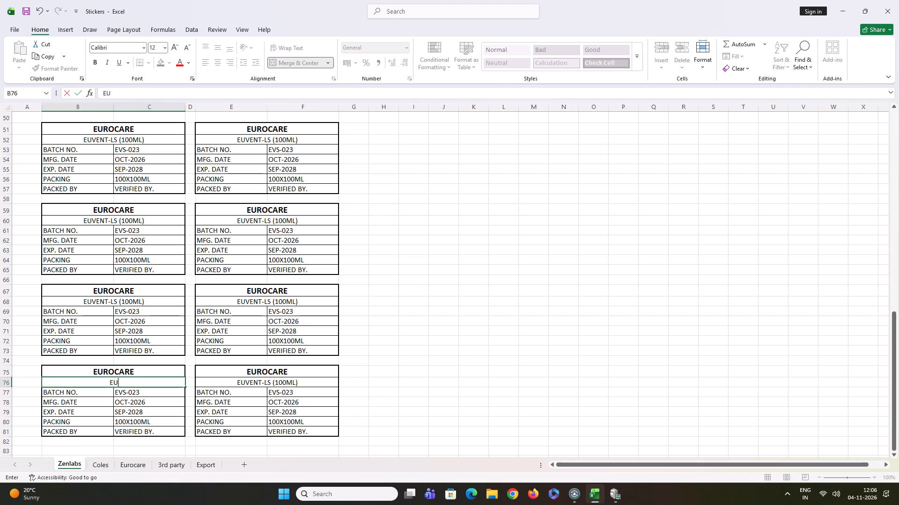
pyautogui.press('l')
pyautogui.press('a')
pyautogui.write('CTIN')
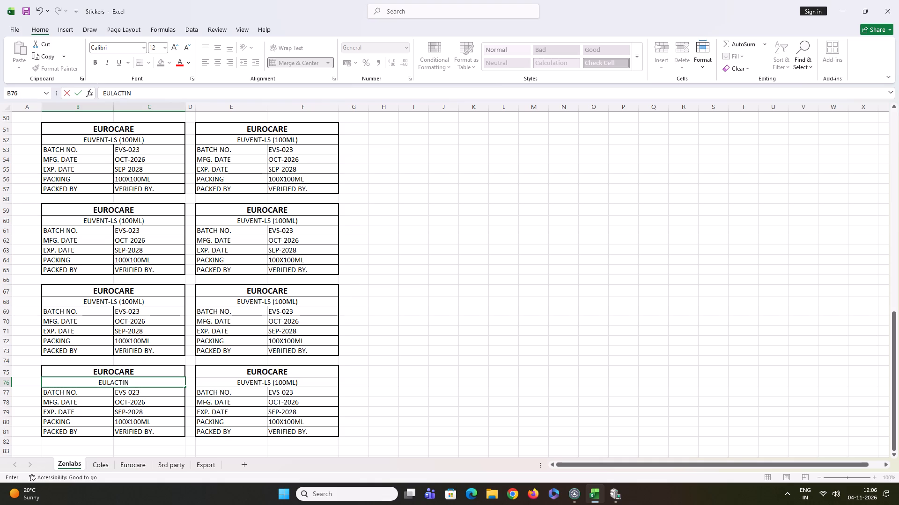
pyautogui.press('space')
pyautogui.hotkey('shift', '(')
pyautogui.write('BL')
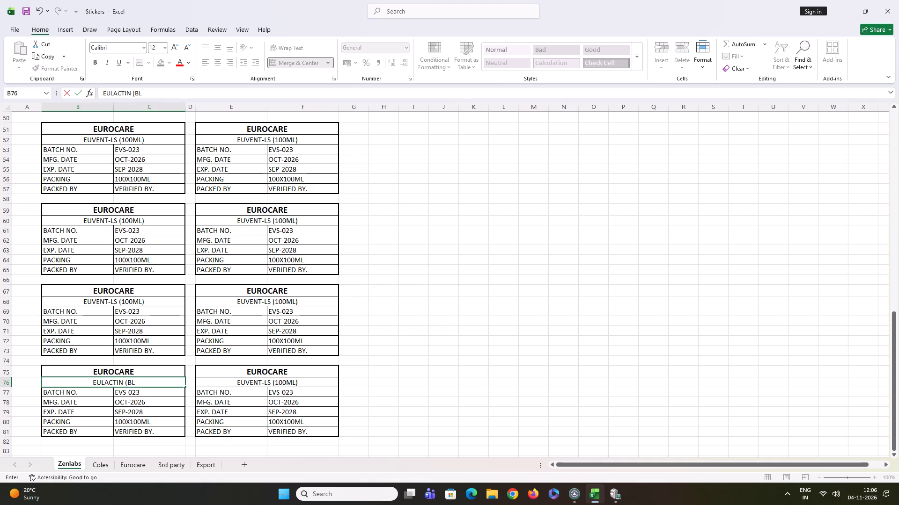
pyautogui.write('AC')
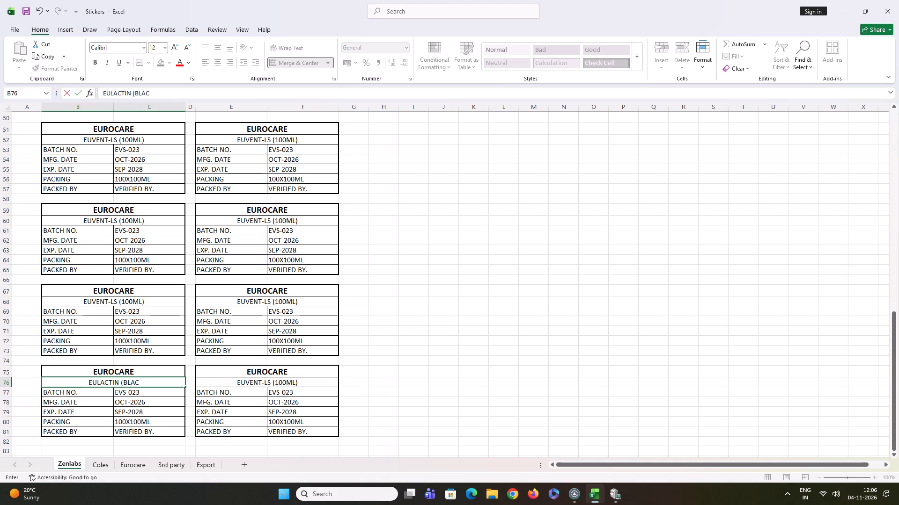
pyautogui.press('k')
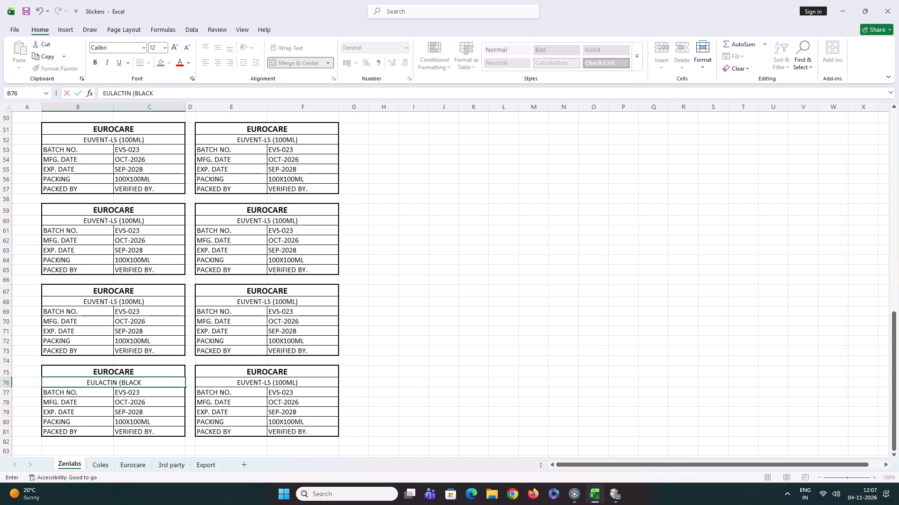
pyautogui.press('space')
pyautogui.press('c')
pyautogui.press('u')
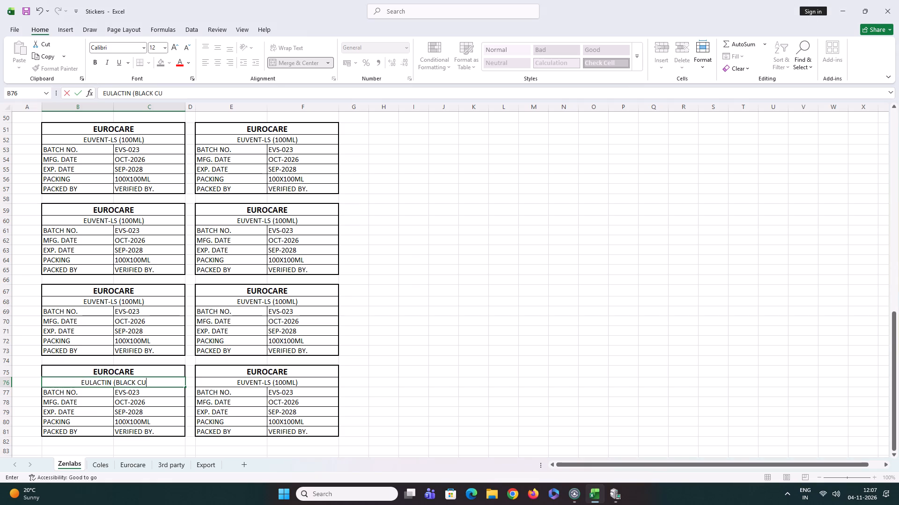
pyautogui.write('RR')
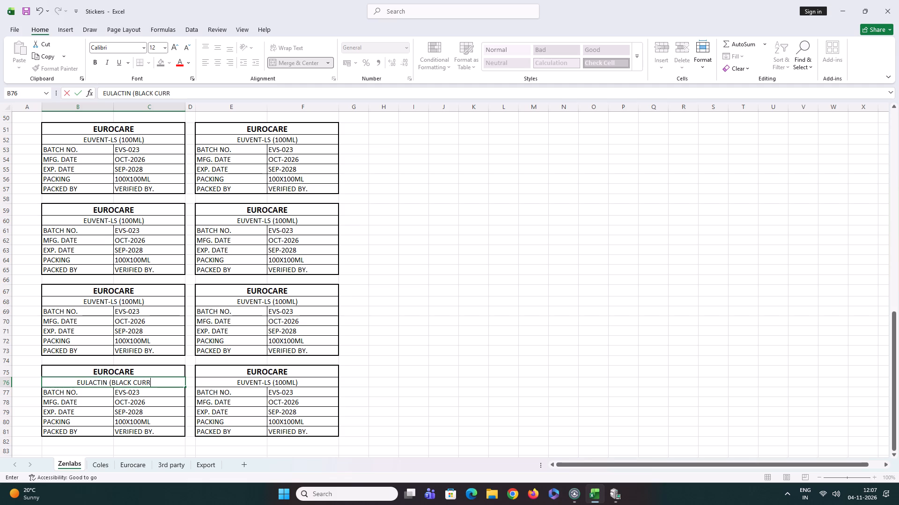
pyautogui.press('e')
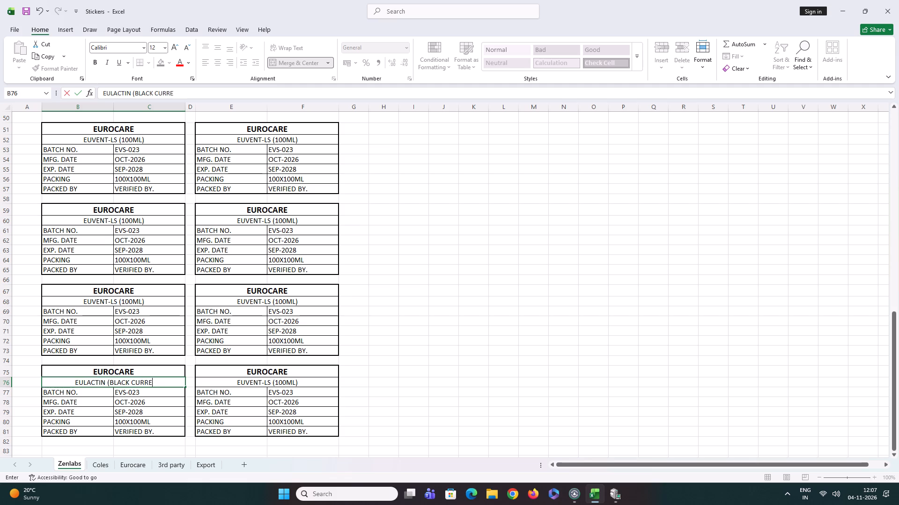
pyautogui.press('n')
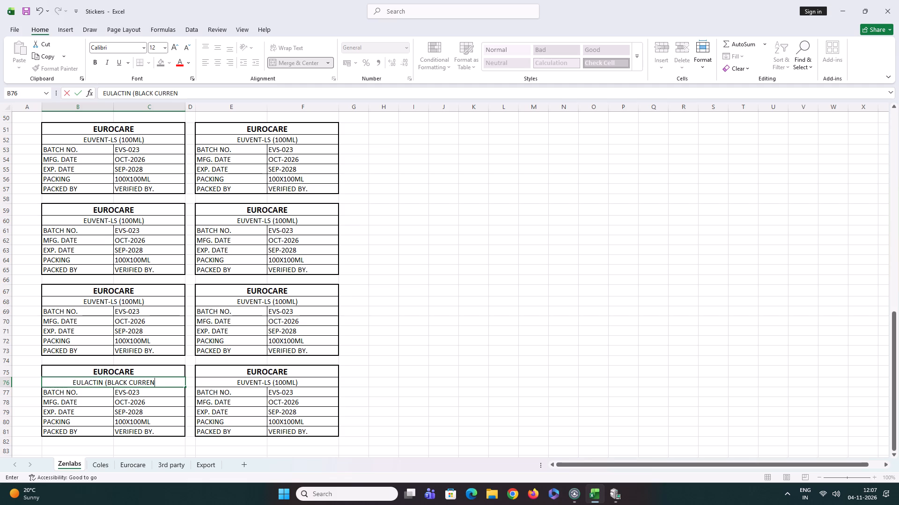
pyautogui.press('t')
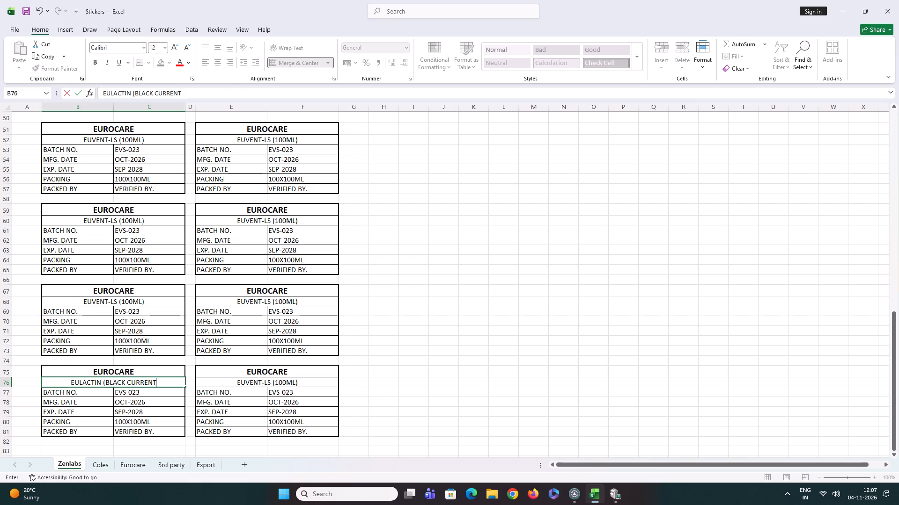
pyautogui.hotkey('shift', ')')
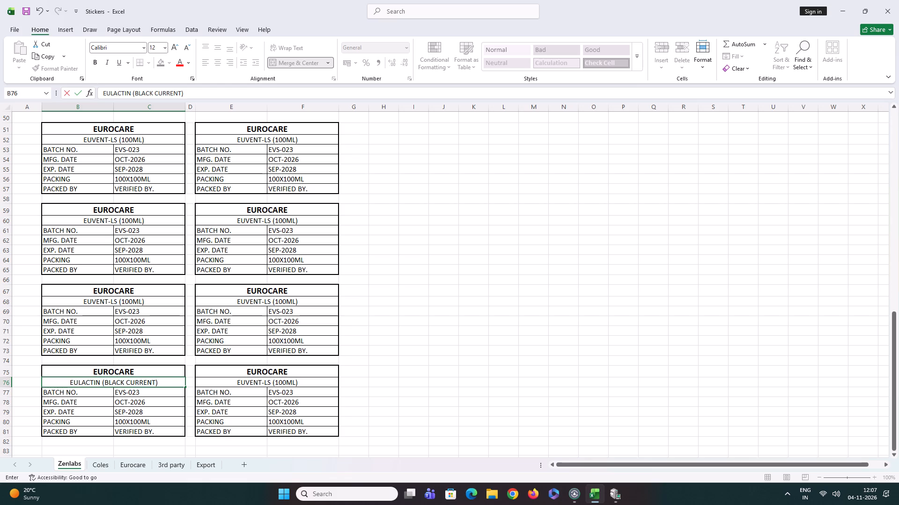
pyautogui.press('space')
pyautogui.write('200ML')
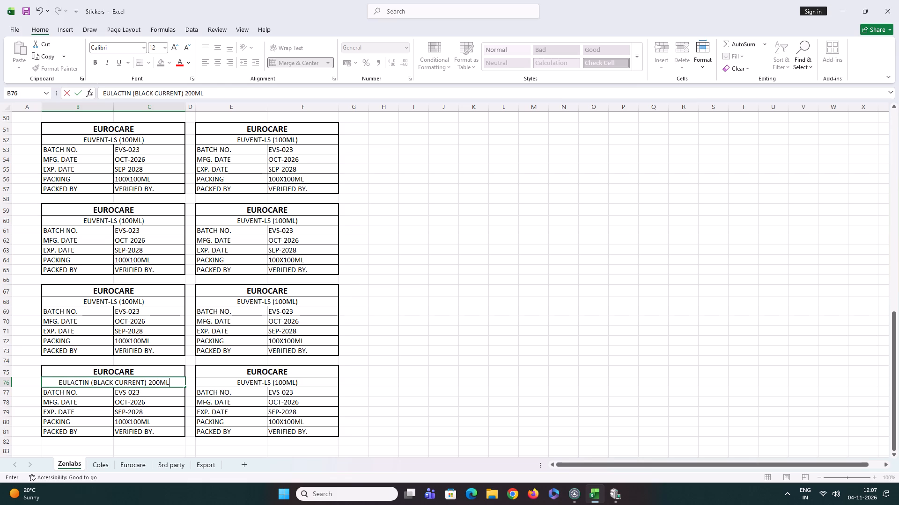
# Set the batch number of the EULACTIN sticker (C77) to ENB-018.
pyautogui.click(151, 393)
pyautogui.press('BackSpace')
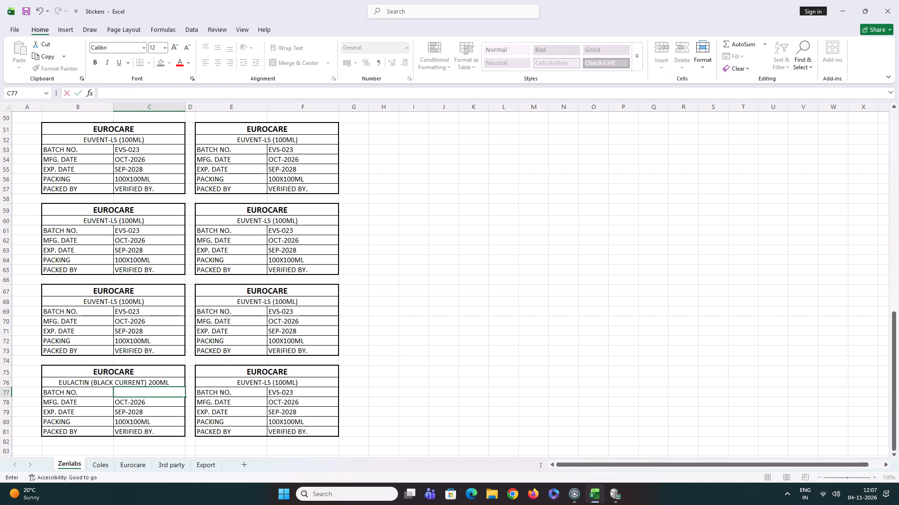
pyautogui.press('e')
pyautogui.write('NB')
pyautogui.write('-018')
# Set the packing of the EULACTIN sticker (C80) to 60X200ML.
pyautogui.click(155, 422)
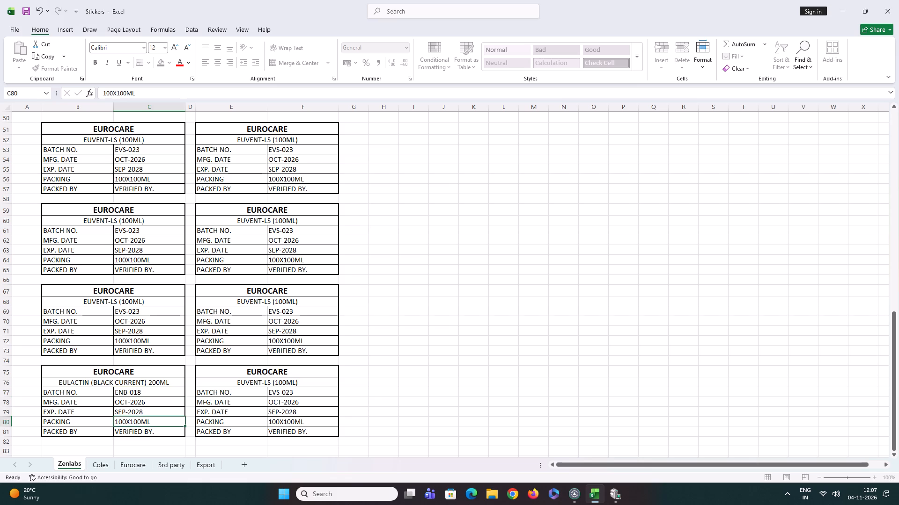
pyautogui.press('BackSpace')
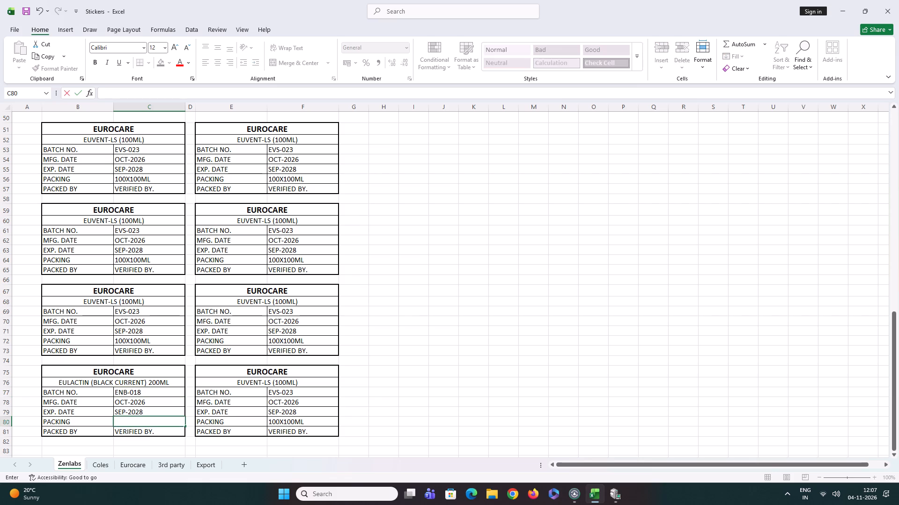
pyautogui.write('60')
pyautogui.write('X2')
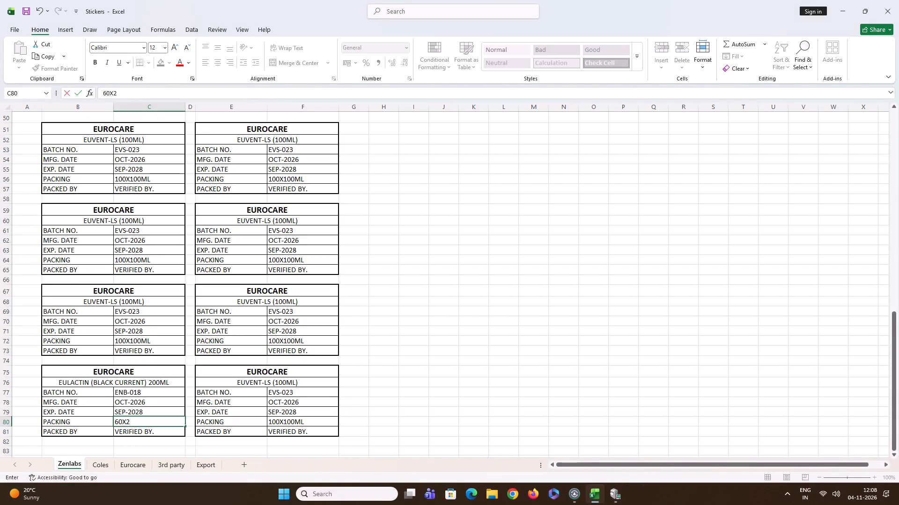
pyautogui.write('00ML')
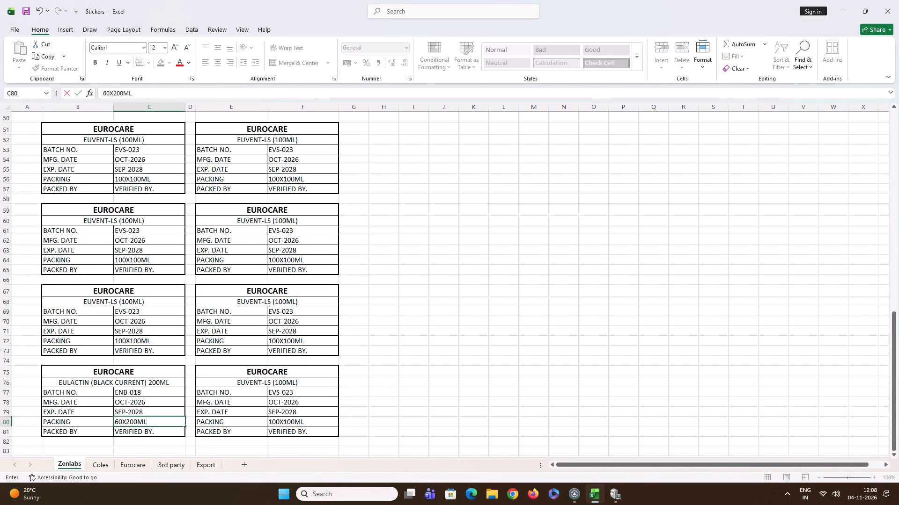
# Copy the EULACTIN sticker B75:C81 over the Eurocare stickers starting at E75, E67, B67, E59 and B59.
pyautogui.moveTo(126, 370); pyautogui.dragTo(169, 431)
pyautogui.hotkey('ctrl', 'c')
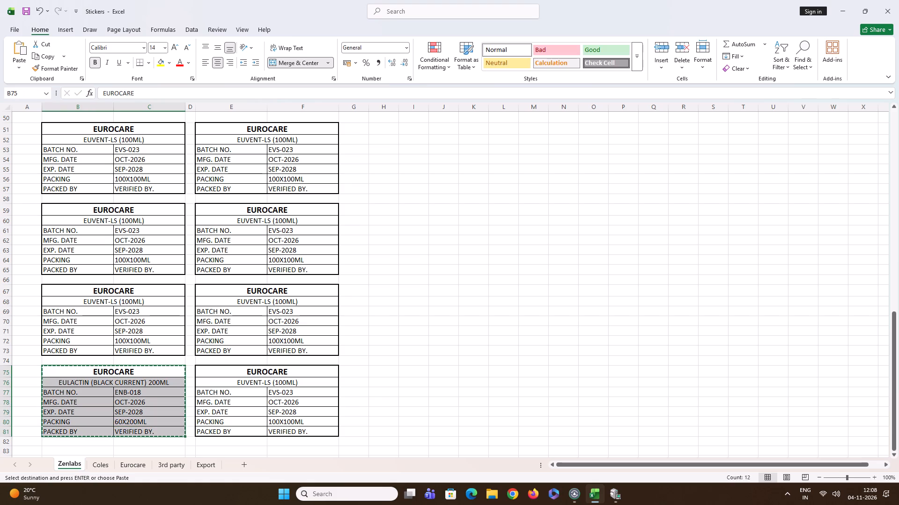
pyautogui.click(217, 372)
pyautogui.hotkey('ctrl', 'v')
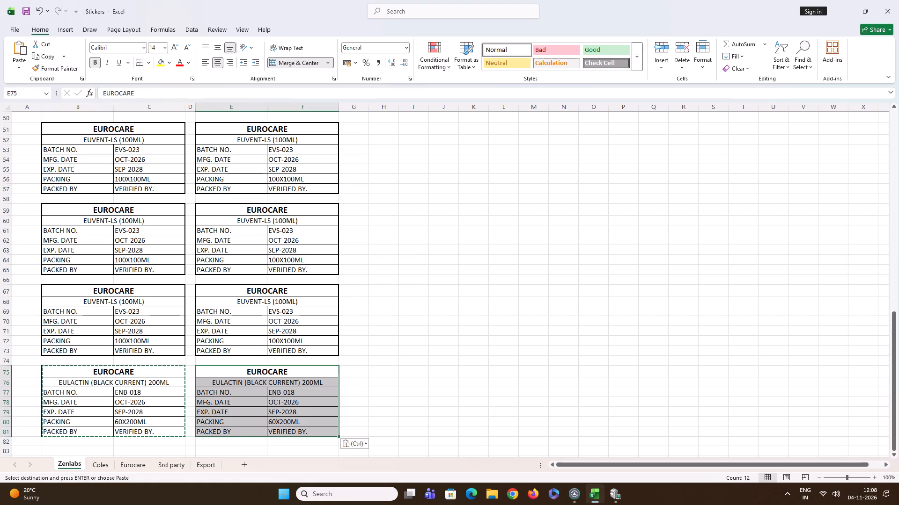
pyautogui.click(214, 289)
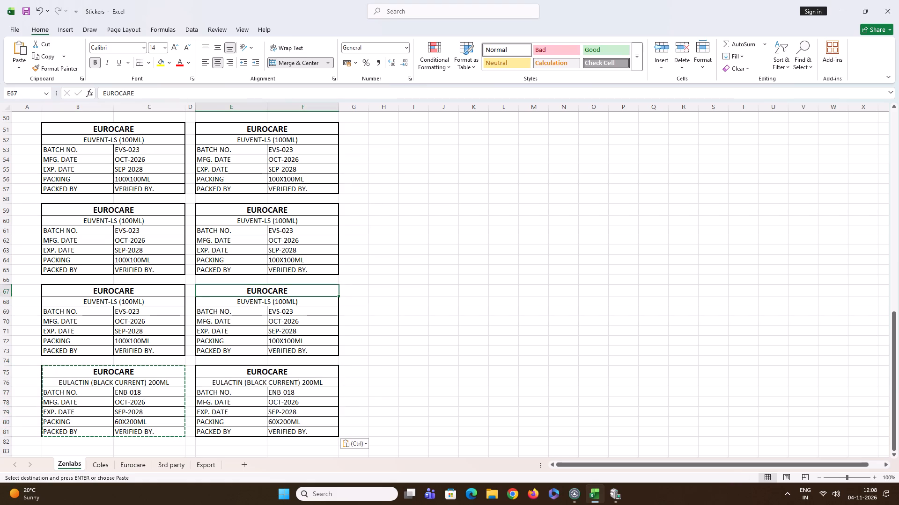
pyautogui.hotkey('ctrl', 'v')
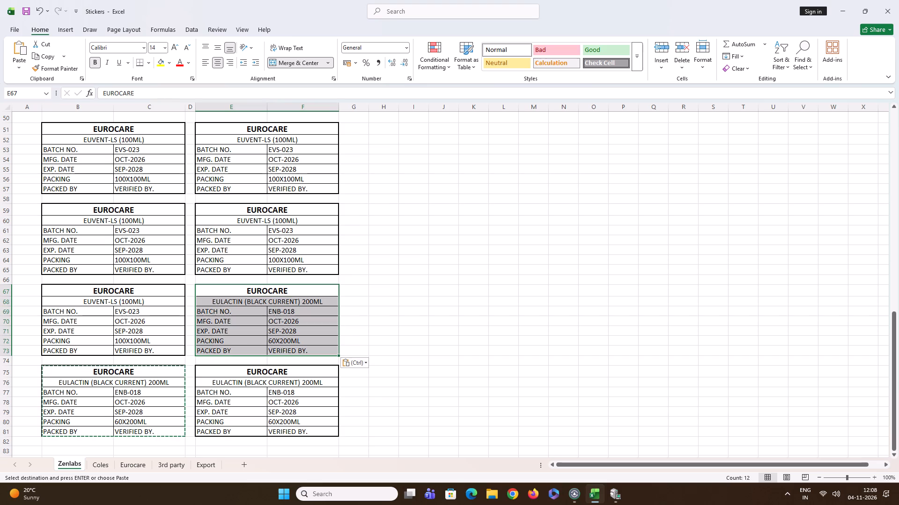
pyautogui.click(131, 289)
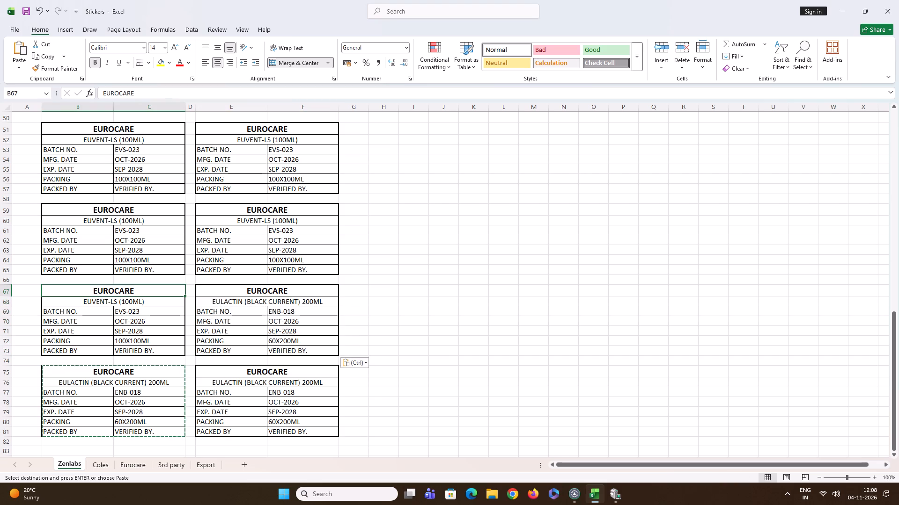
pyautogui.hotkey('ctrl', 'v')
pyautogui.click(222, 208)
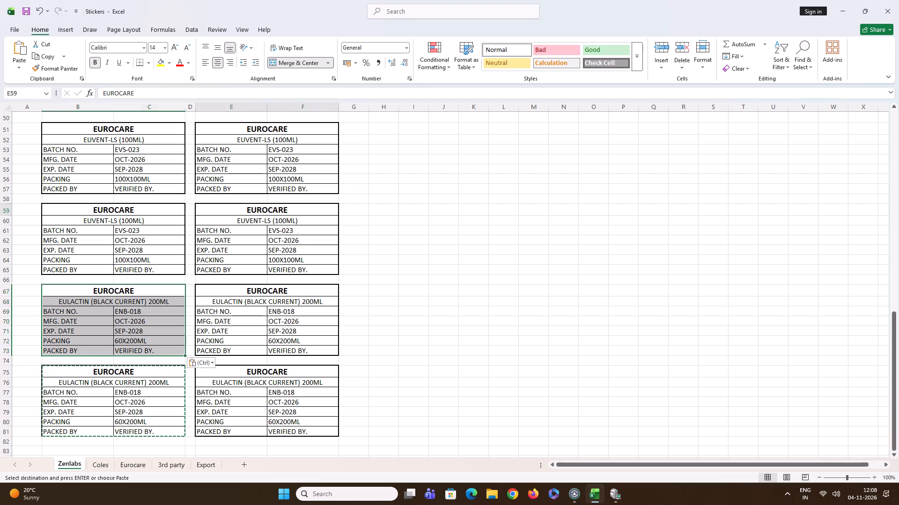
pyautogui.hotkey('ctrl', 'v')
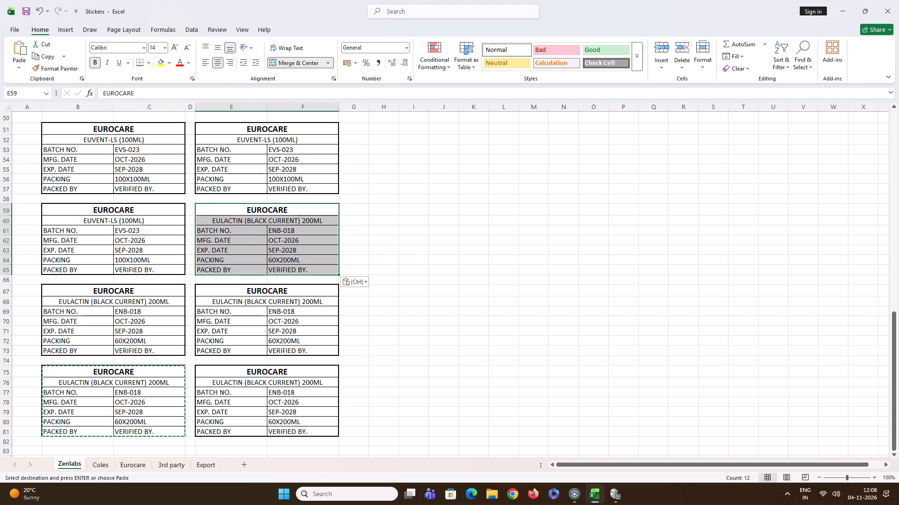
pyautogui.click(165, 209)
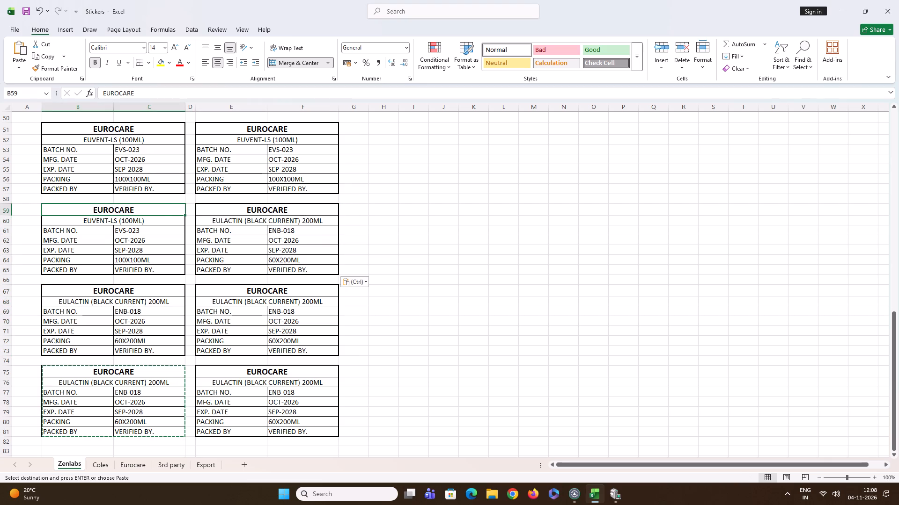
pyautogui.hotkey('ctrl', 'v')
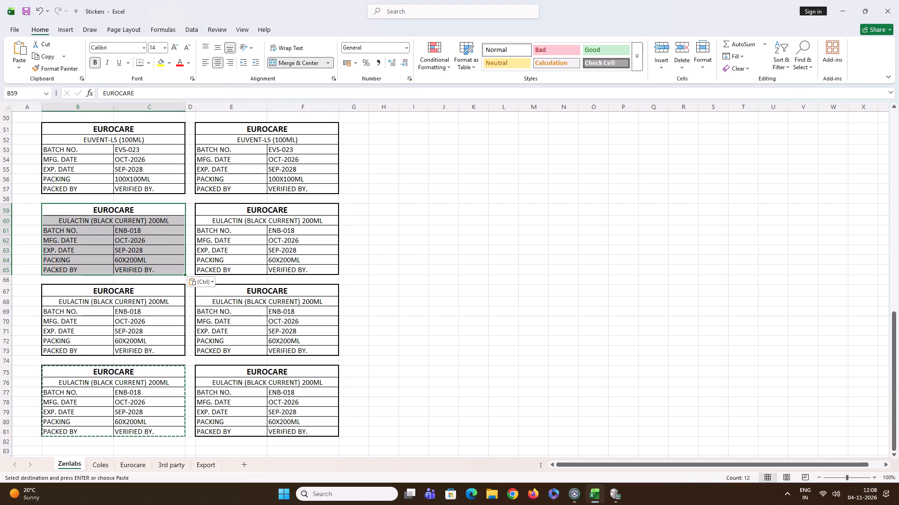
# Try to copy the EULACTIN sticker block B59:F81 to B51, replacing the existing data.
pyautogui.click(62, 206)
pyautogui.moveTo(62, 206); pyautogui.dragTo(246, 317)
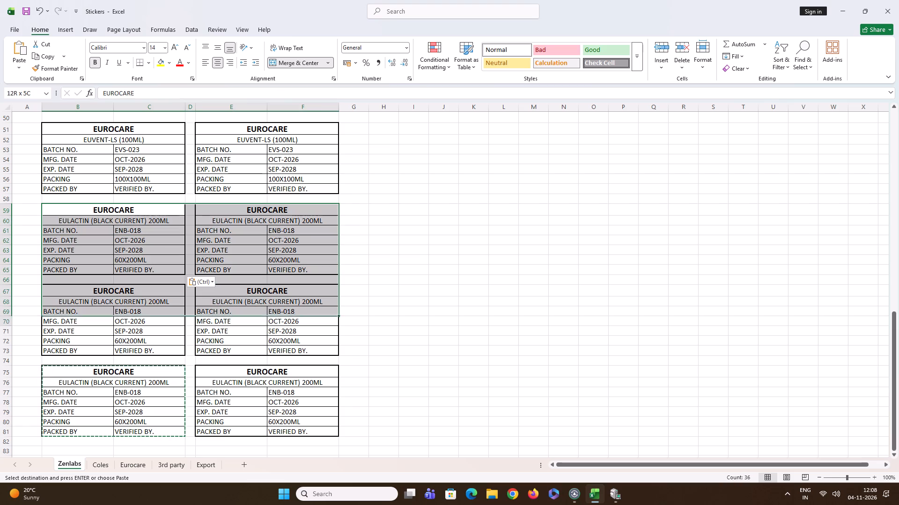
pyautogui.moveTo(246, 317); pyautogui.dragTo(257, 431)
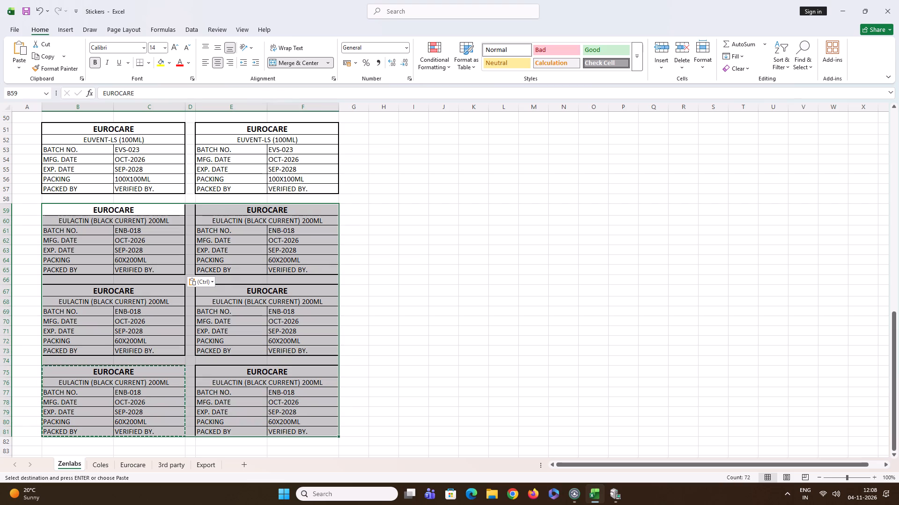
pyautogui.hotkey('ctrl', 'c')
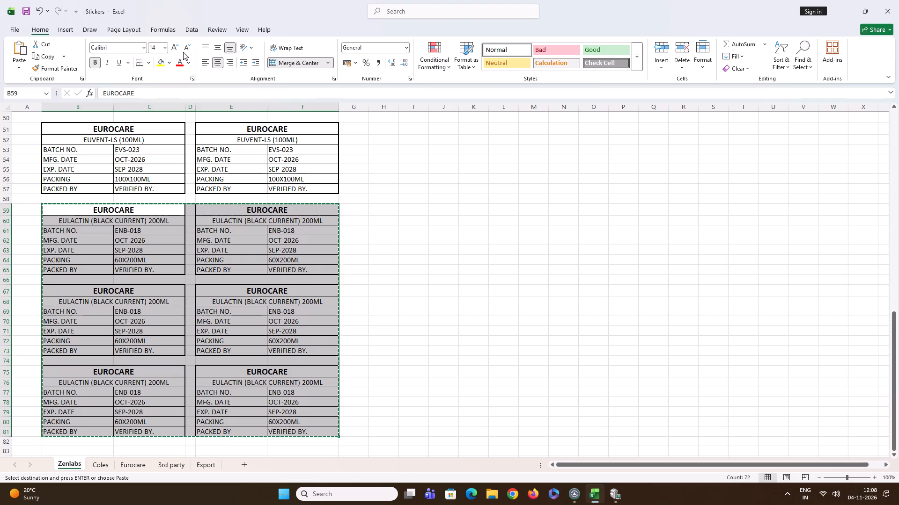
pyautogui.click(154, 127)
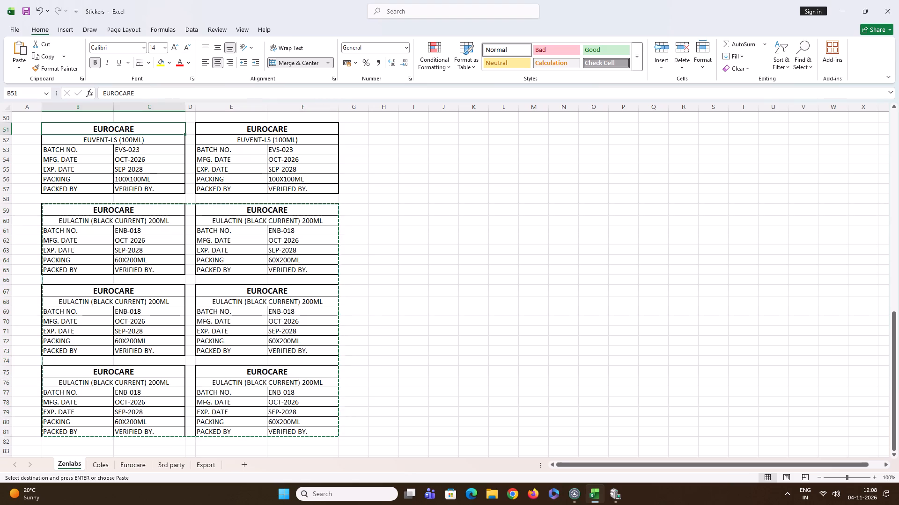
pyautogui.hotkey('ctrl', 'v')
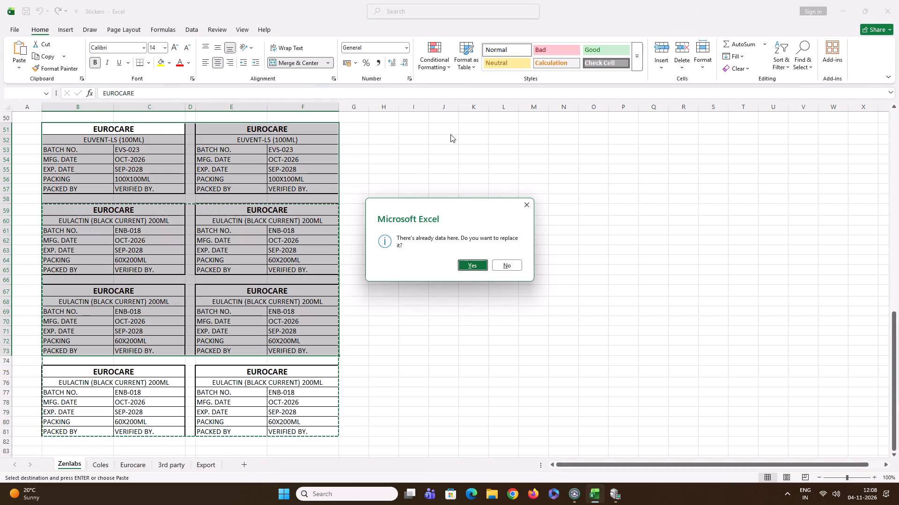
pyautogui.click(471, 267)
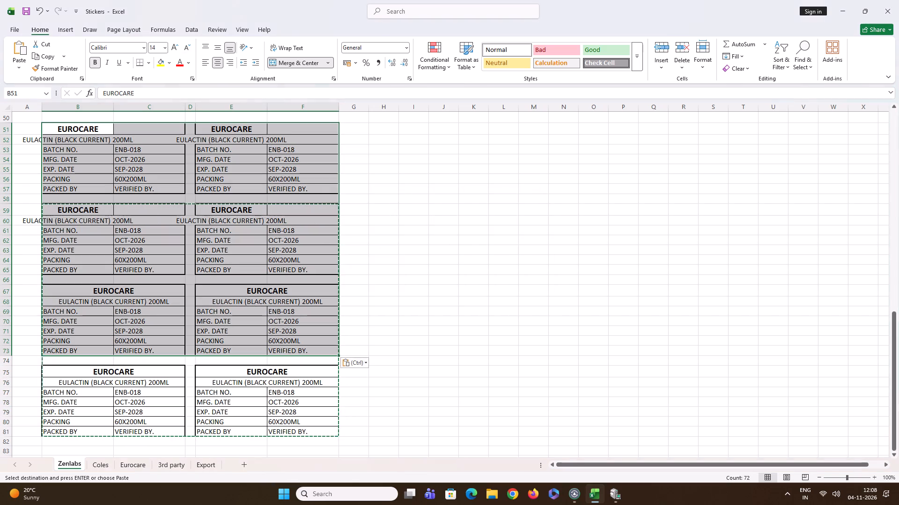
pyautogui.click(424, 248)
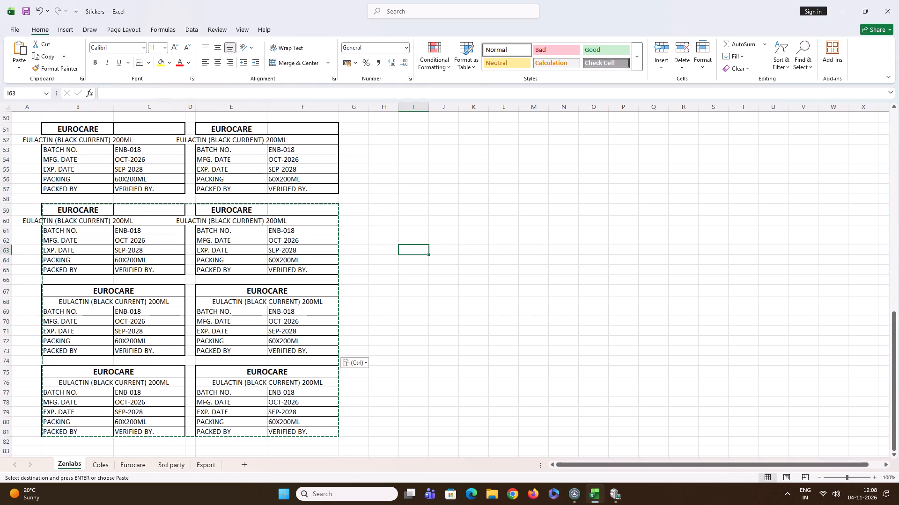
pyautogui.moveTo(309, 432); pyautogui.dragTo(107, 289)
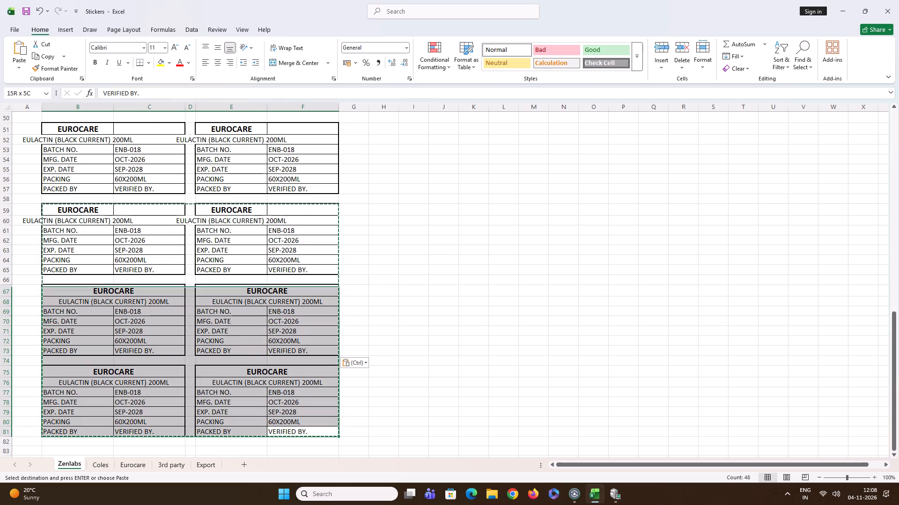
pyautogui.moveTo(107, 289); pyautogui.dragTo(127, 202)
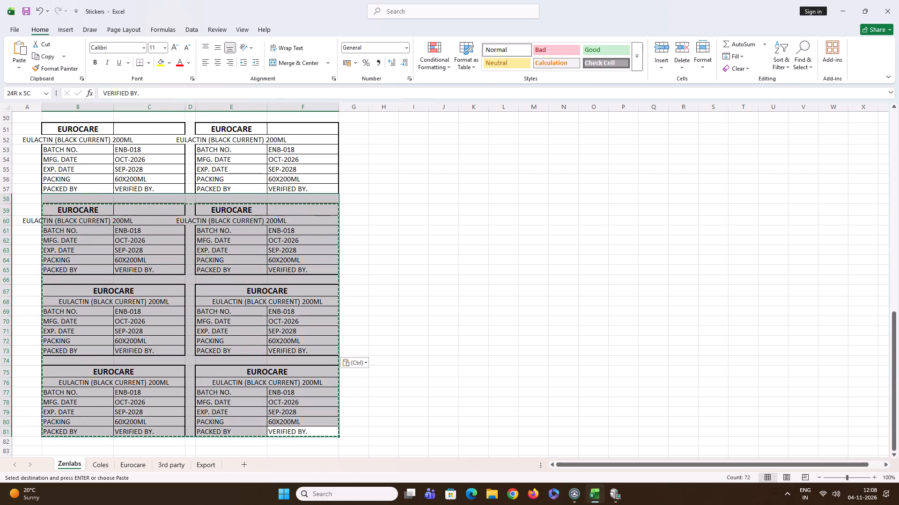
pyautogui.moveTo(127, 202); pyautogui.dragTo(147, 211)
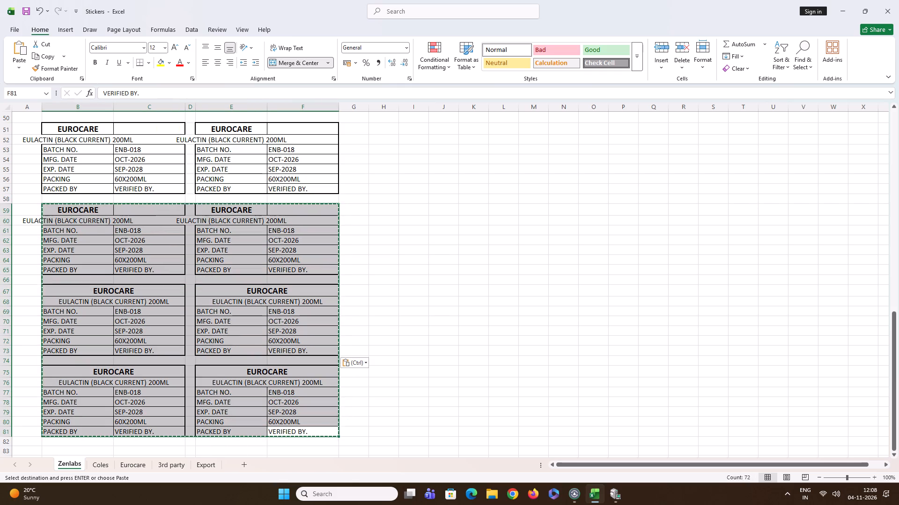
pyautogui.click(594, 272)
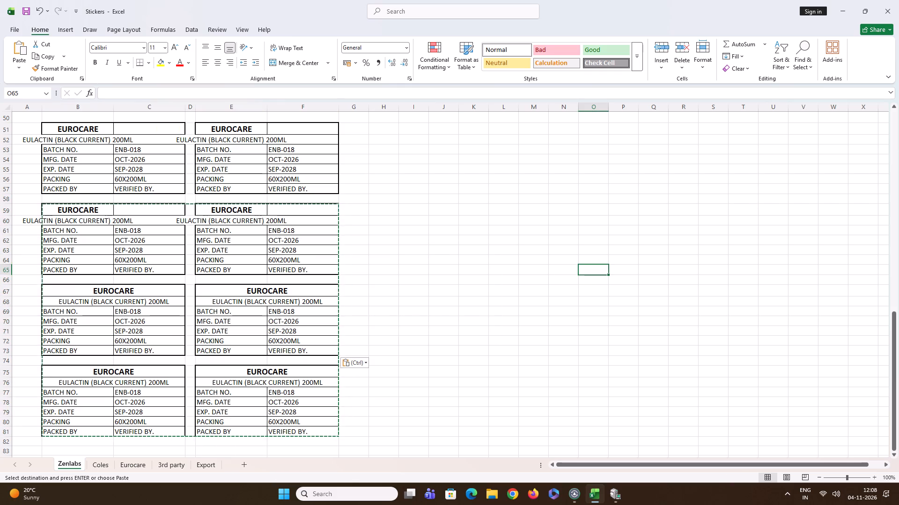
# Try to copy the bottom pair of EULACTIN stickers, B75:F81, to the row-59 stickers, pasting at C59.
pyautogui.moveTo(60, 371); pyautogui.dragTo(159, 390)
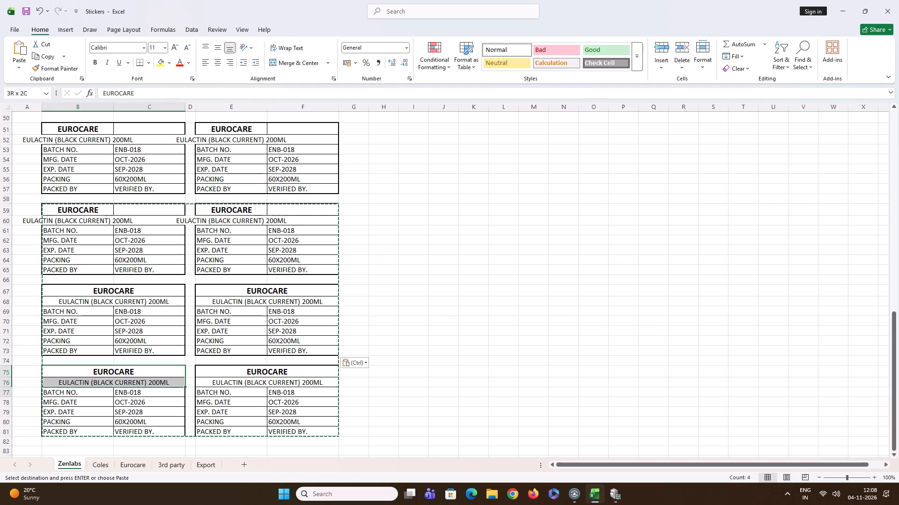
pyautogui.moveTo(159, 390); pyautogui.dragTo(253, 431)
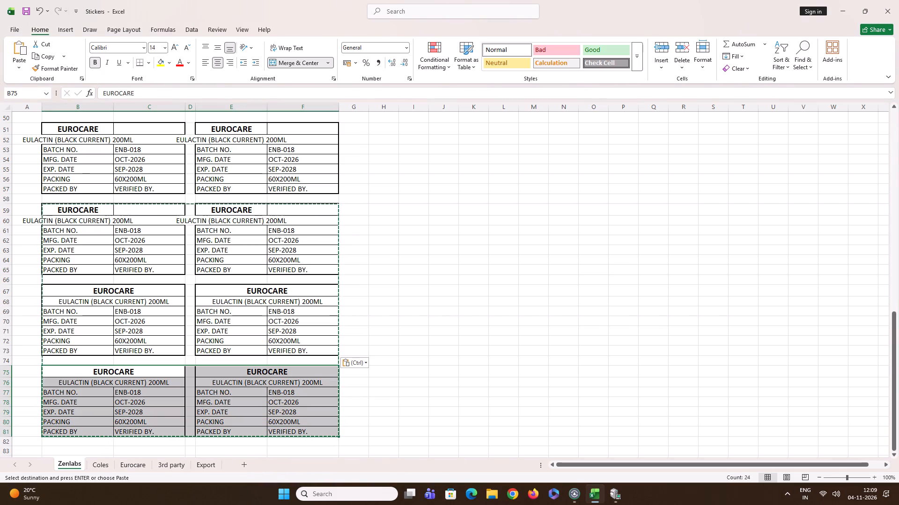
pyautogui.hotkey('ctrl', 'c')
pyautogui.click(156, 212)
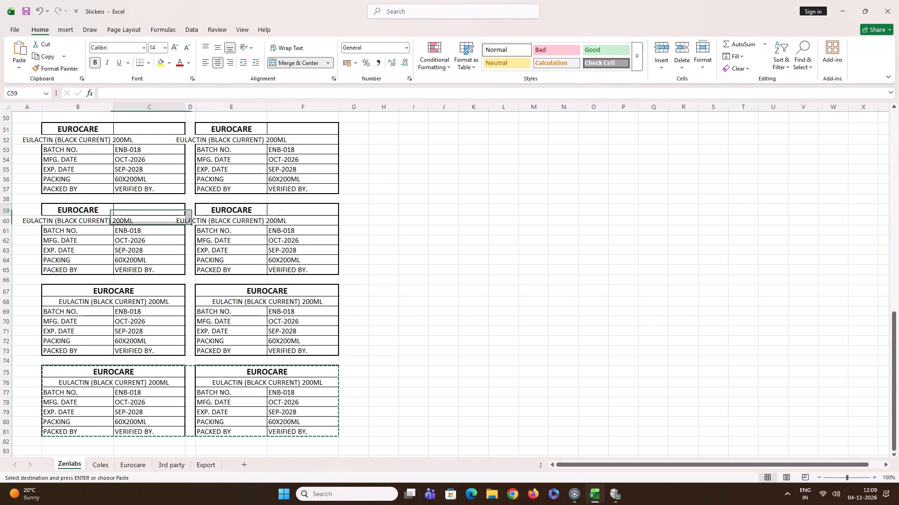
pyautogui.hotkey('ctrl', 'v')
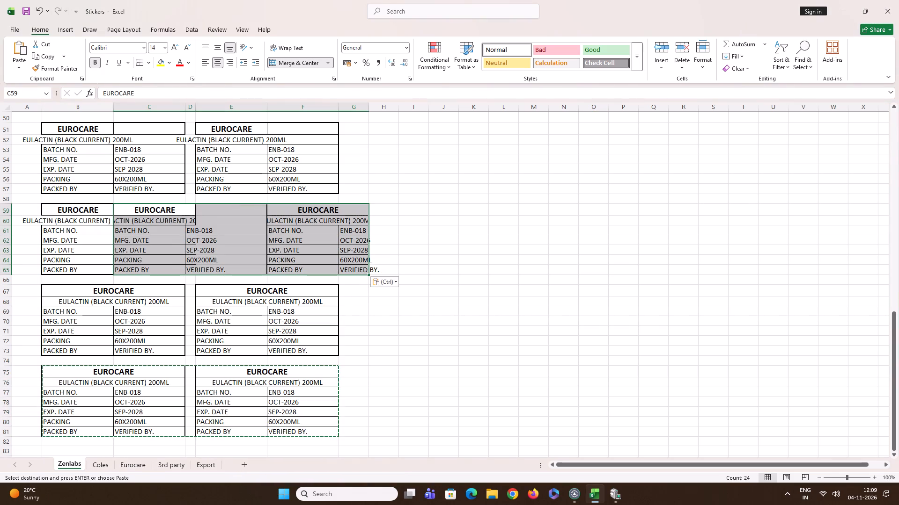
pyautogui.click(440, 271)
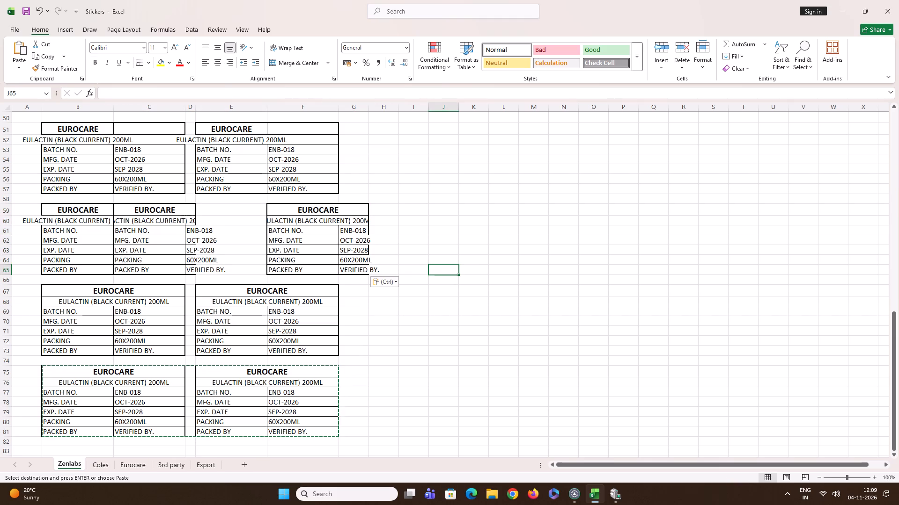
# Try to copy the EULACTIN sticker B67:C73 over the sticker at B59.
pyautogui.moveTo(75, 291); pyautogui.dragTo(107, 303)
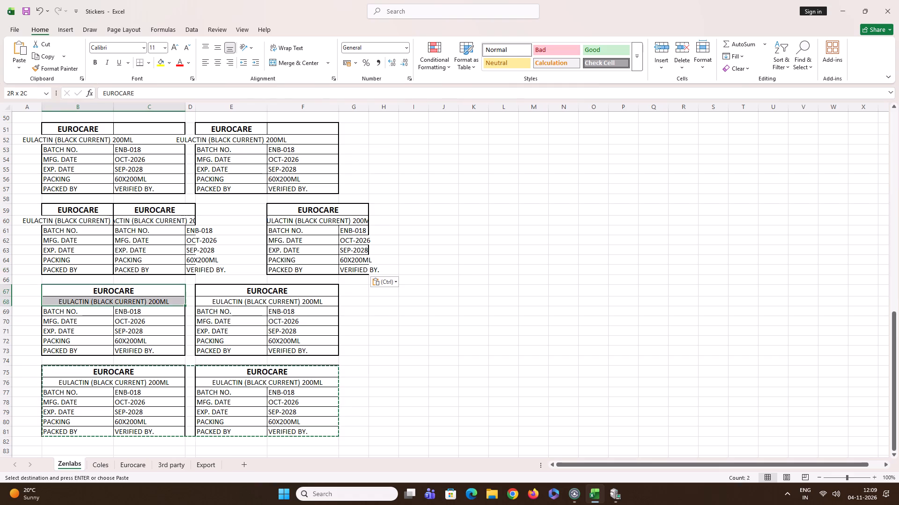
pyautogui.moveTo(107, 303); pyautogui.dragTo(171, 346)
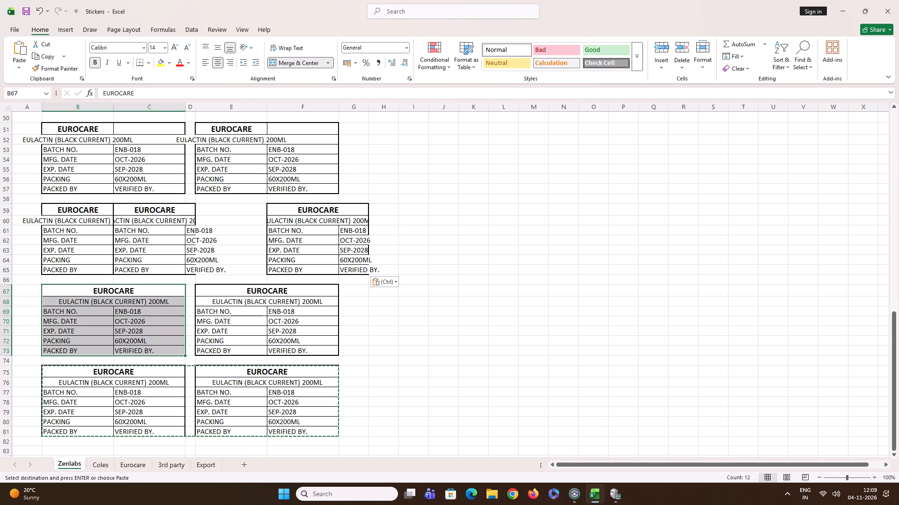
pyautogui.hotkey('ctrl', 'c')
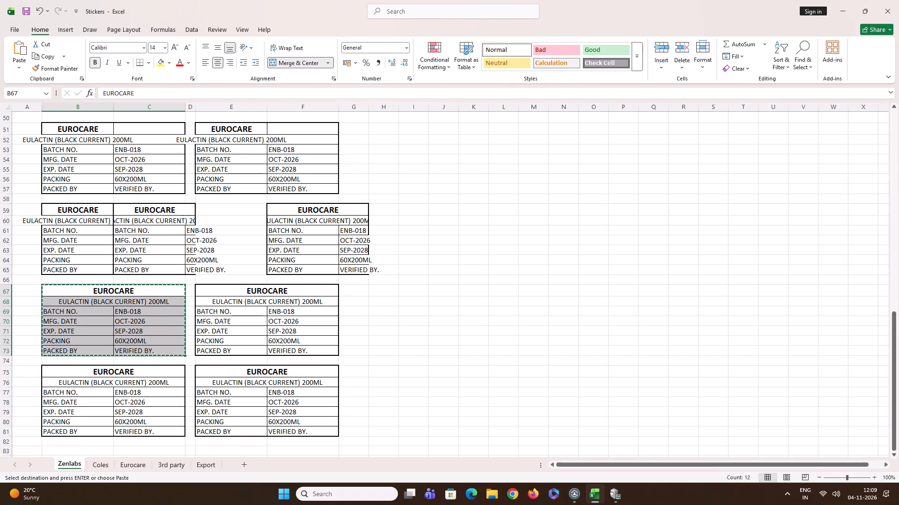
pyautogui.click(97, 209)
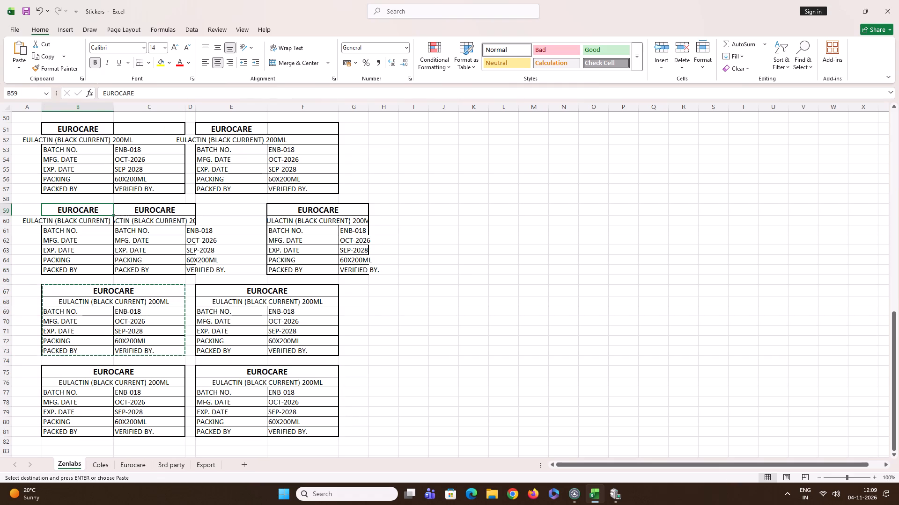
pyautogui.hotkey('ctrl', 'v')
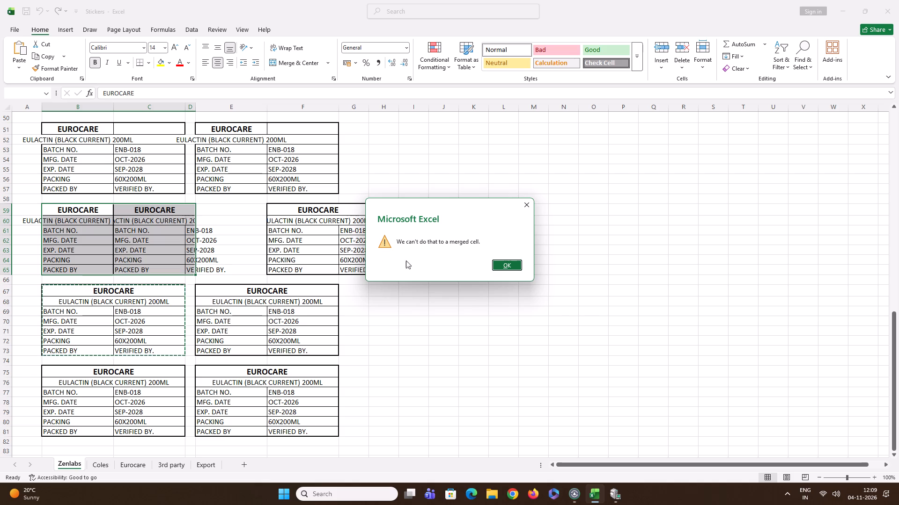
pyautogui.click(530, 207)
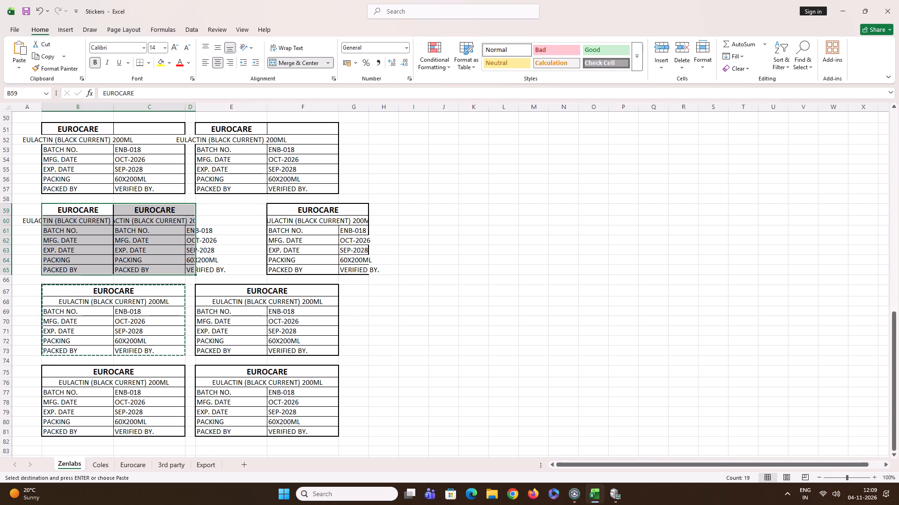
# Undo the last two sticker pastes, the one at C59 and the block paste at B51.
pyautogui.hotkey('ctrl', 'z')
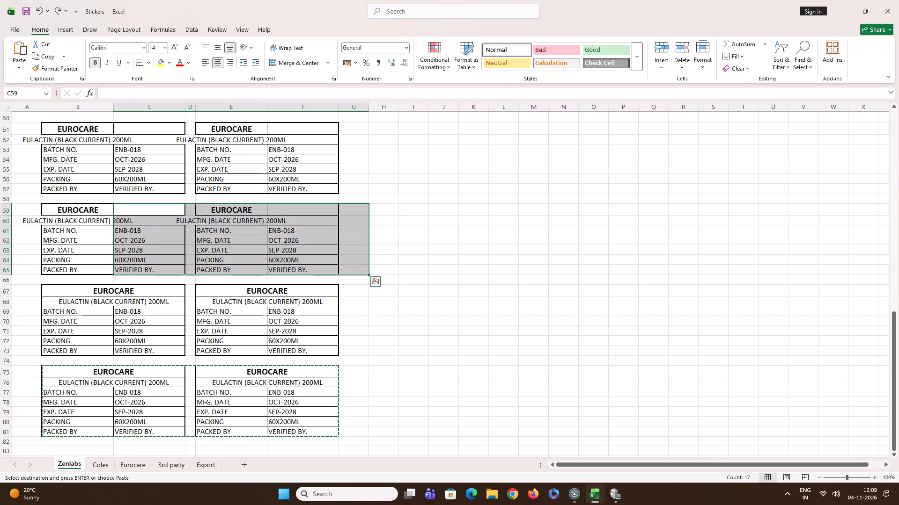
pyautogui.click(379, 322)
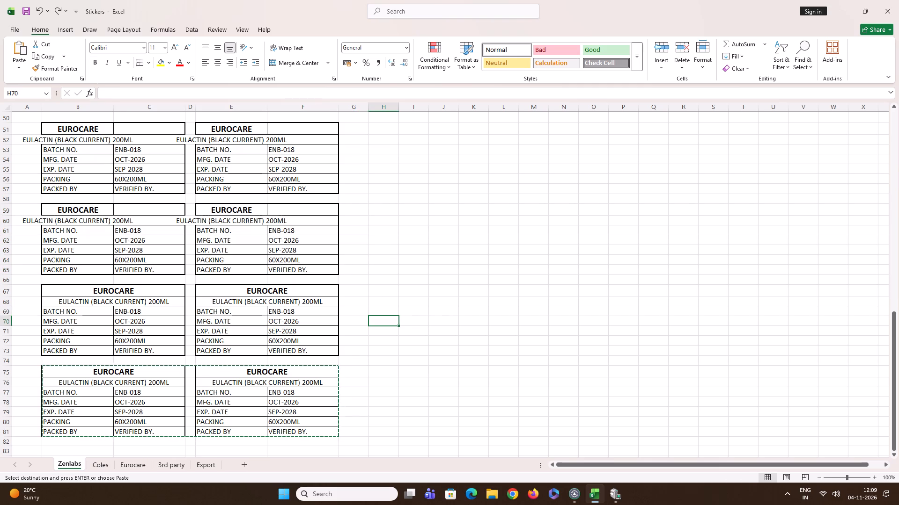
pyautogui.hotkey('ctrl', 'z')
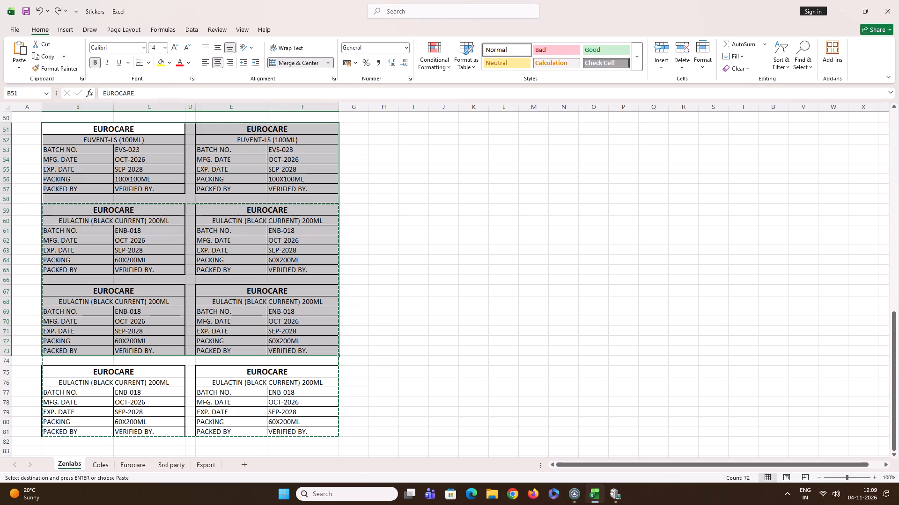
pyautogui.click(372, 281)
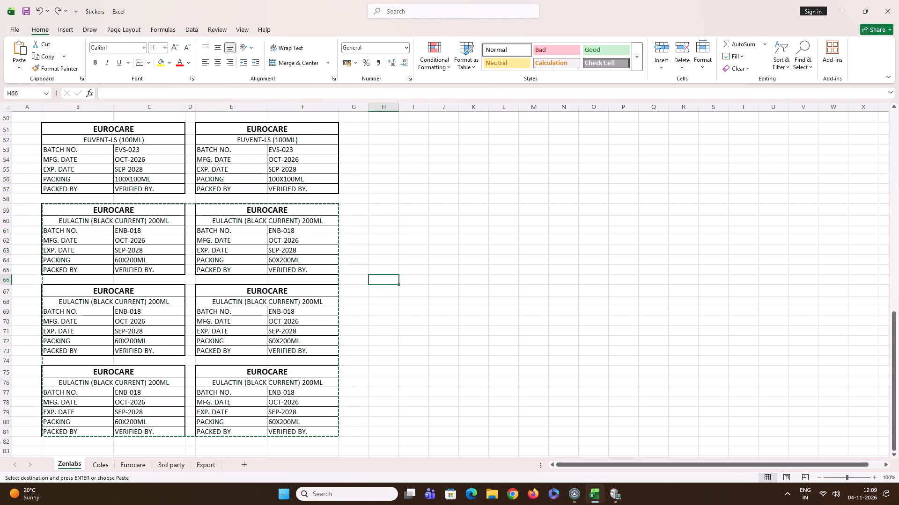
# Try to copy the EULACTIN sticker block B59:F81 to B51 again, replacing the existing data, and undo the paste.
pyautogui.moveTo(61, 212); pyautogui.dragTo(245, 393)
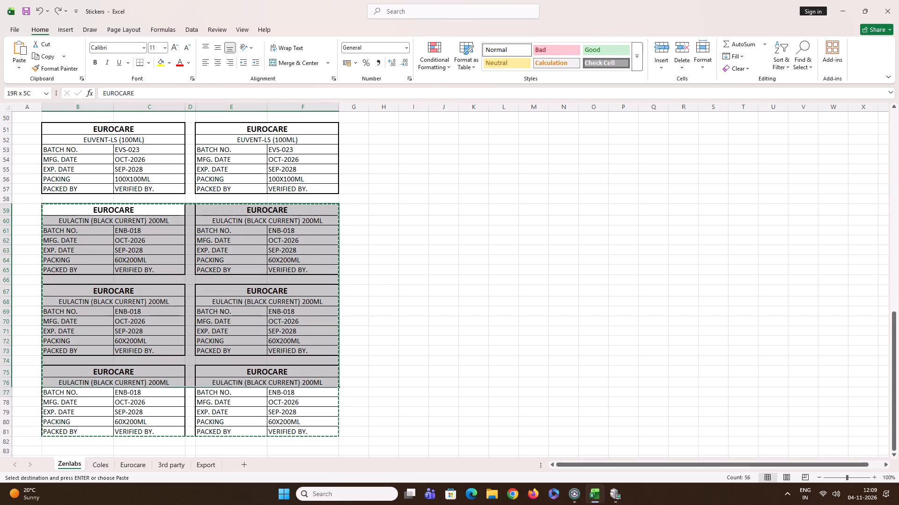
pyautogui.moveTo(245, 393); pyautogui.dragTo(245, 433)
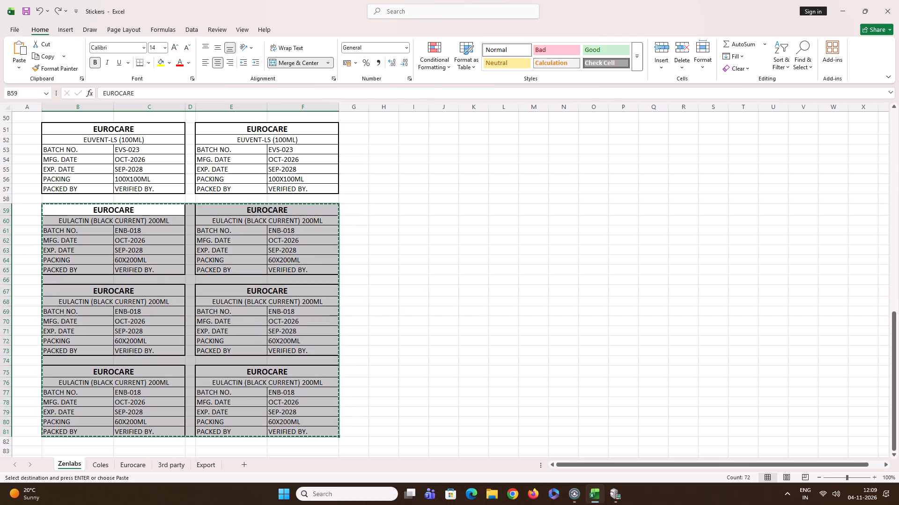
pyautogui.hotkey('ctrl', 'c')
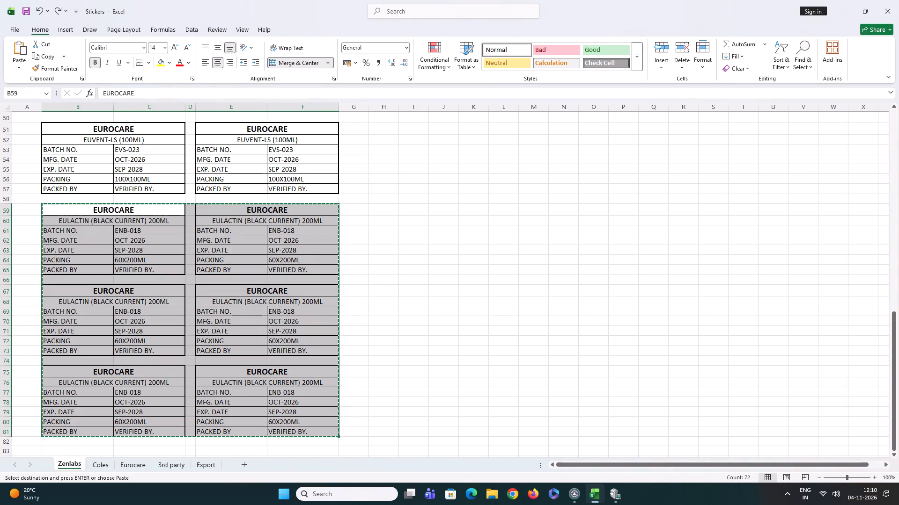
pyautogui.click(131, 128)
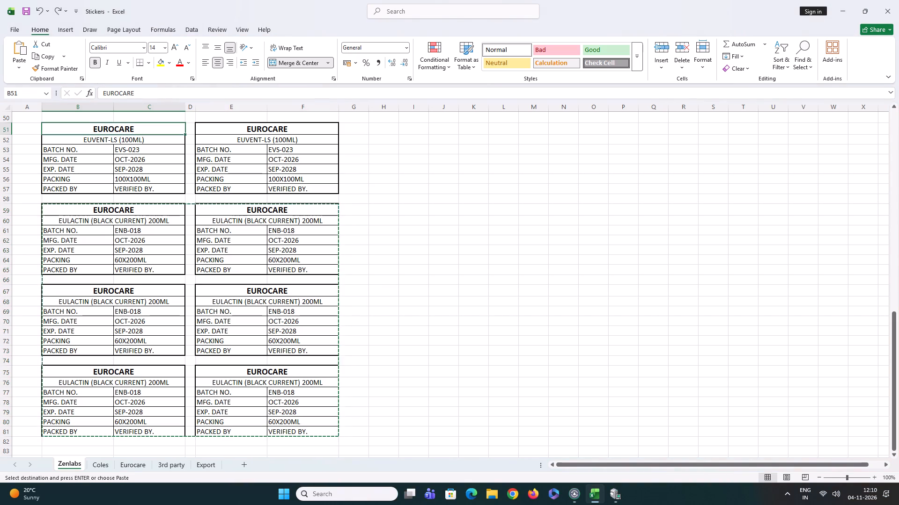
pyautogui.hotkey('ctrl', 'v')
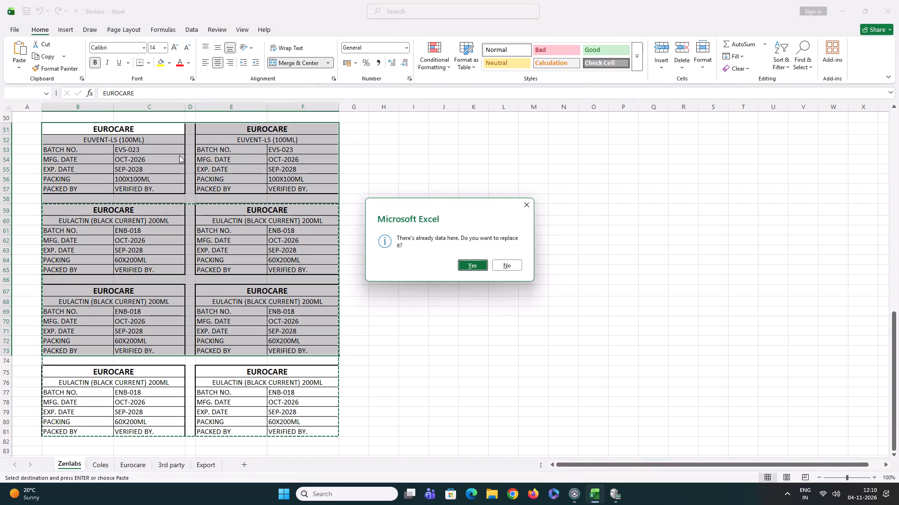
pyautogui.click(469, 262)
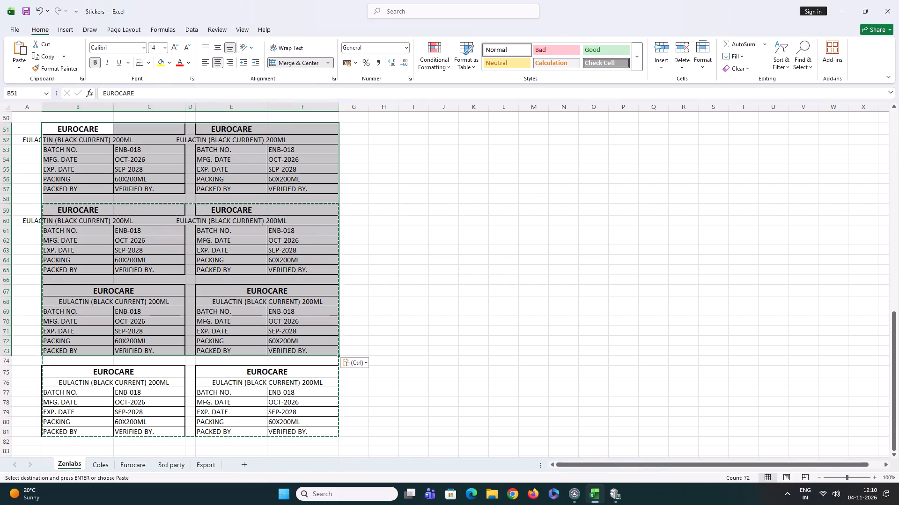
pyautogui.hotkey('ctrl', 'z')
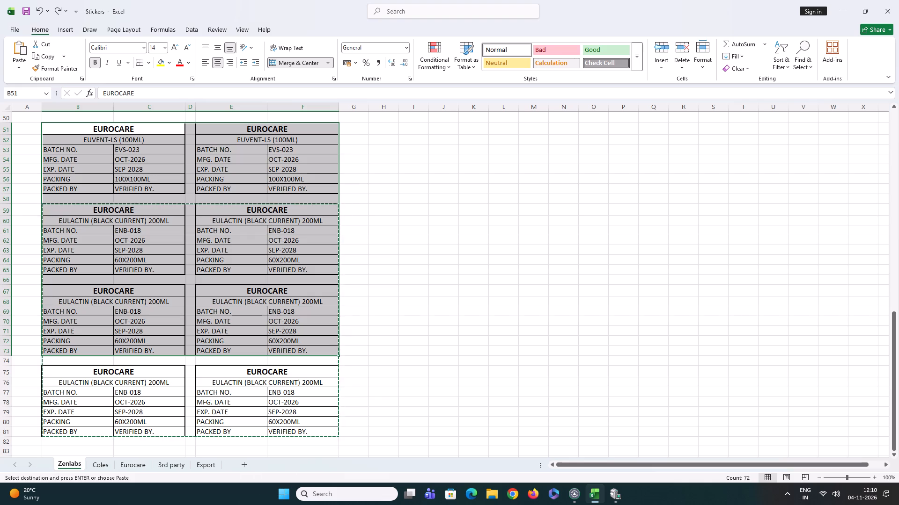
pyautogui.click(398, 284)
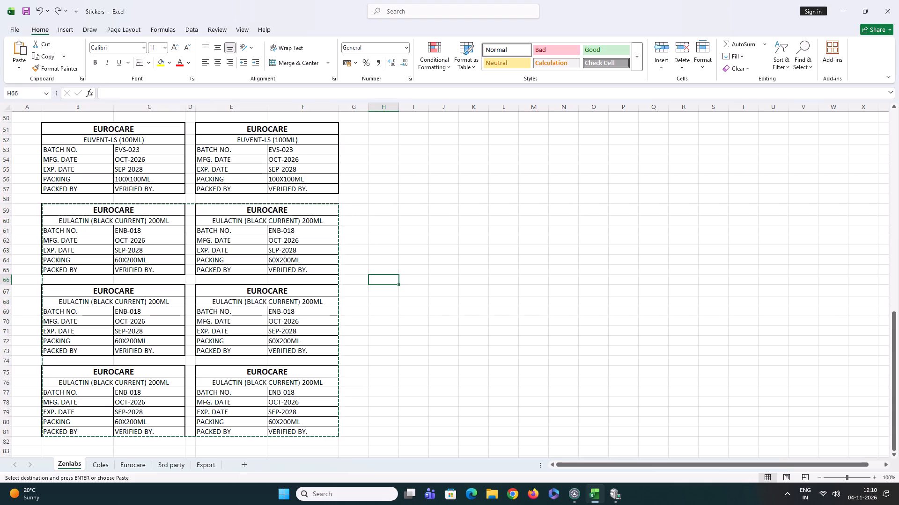
# Copy the four EULACTIN stickers in B67:F81 to B51, replacing the existing data there.
pyautogui.moveTo(58, 290); pyautogui.dragTo(259, 418)
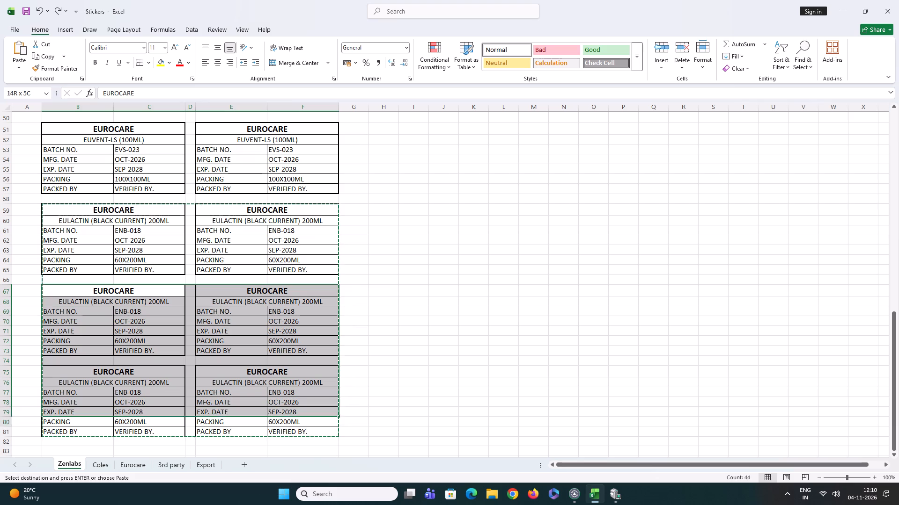
pyautogui.moveTo(259, 418); pyautogui.dragTo(264, 430)
pyautogui.hotkey('ctrl', 'c')
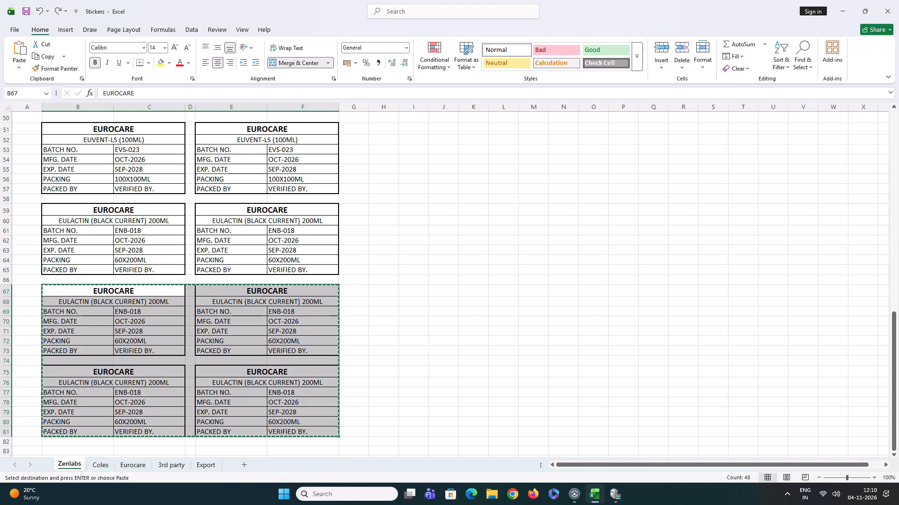
pyautogui.click(166, 125)
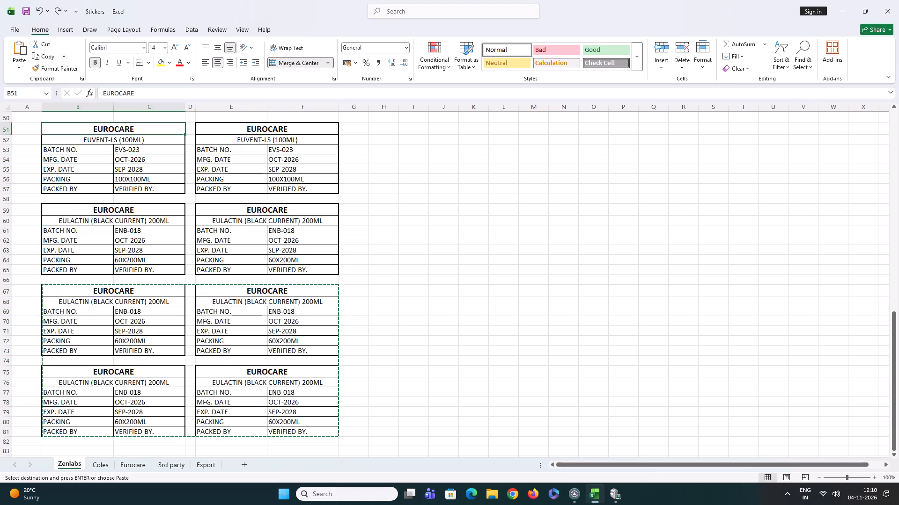
pyautogui.hotkey('ctrl', 'v')
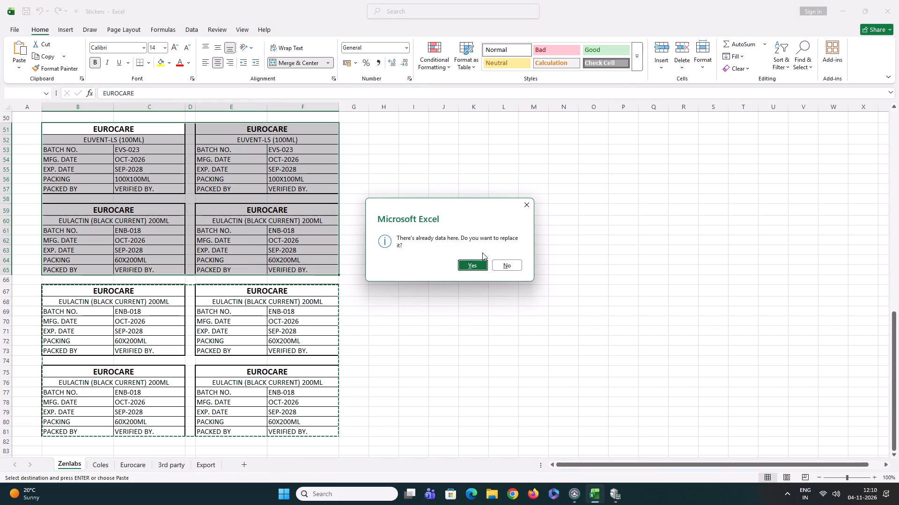
pyautogui.click(472, 263)
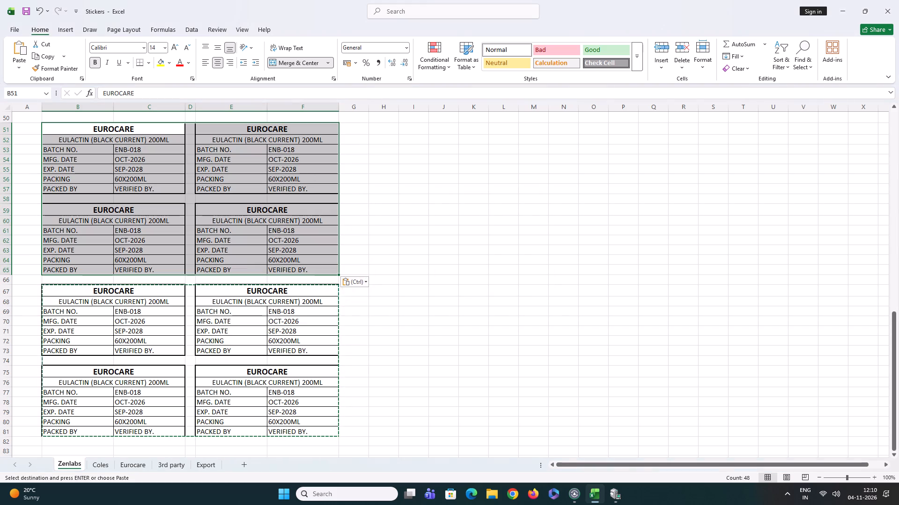
pyautogui.click(402, 240)
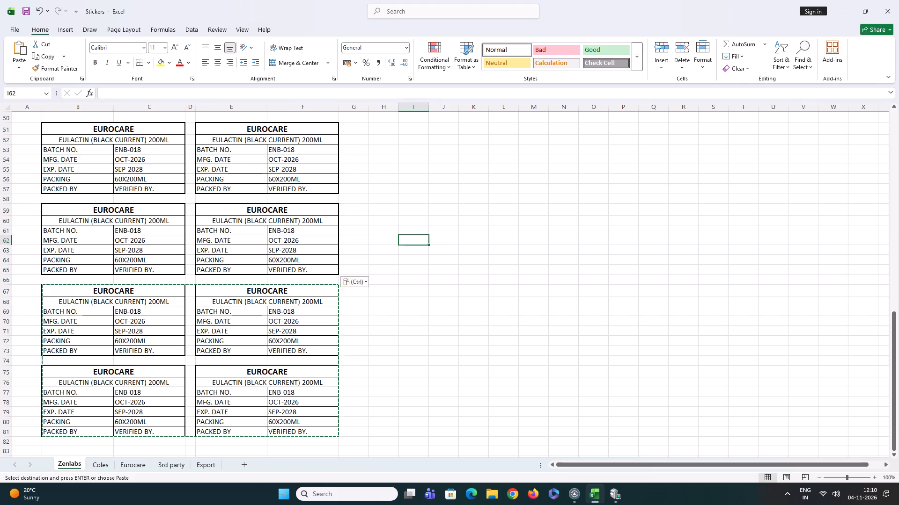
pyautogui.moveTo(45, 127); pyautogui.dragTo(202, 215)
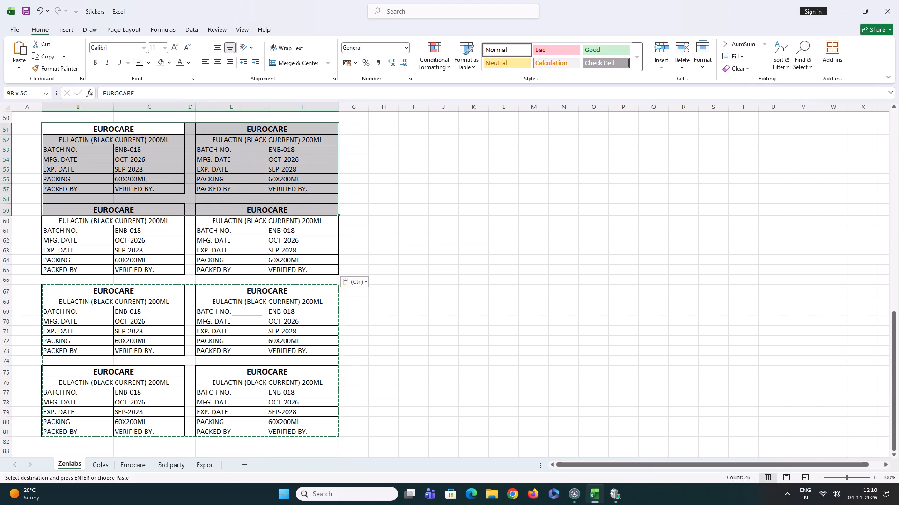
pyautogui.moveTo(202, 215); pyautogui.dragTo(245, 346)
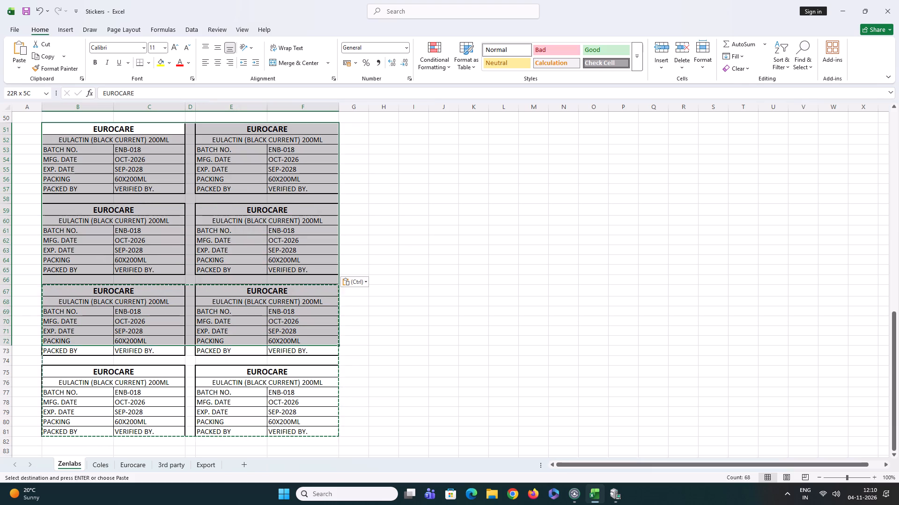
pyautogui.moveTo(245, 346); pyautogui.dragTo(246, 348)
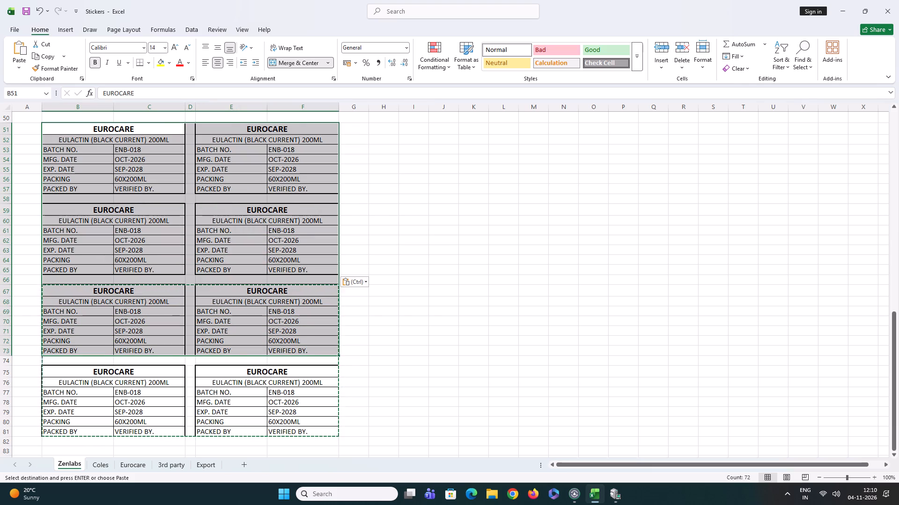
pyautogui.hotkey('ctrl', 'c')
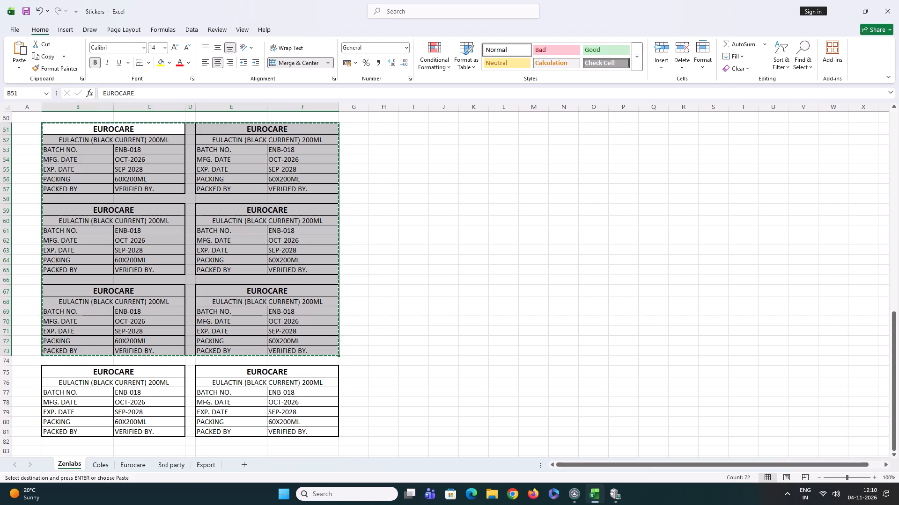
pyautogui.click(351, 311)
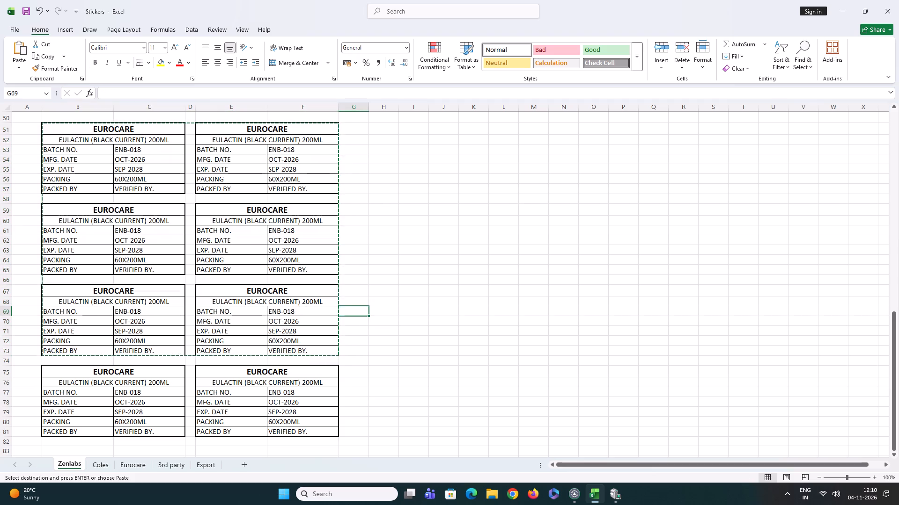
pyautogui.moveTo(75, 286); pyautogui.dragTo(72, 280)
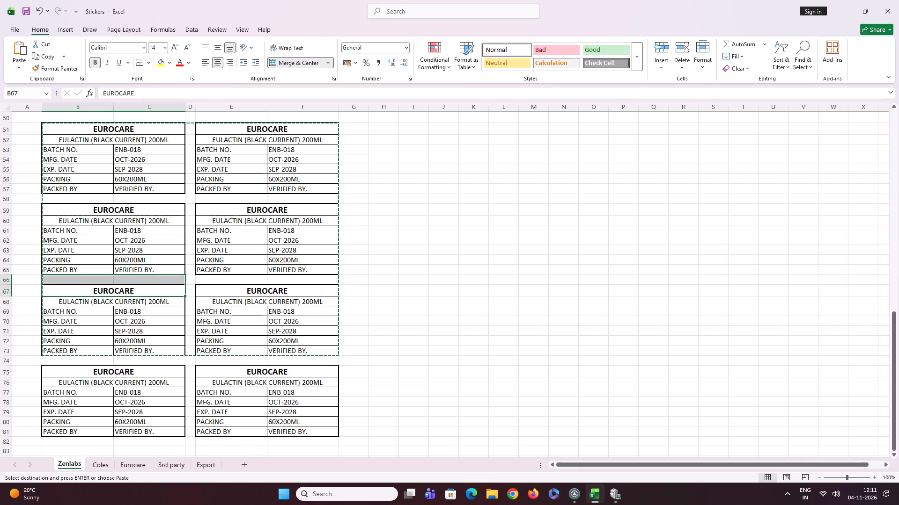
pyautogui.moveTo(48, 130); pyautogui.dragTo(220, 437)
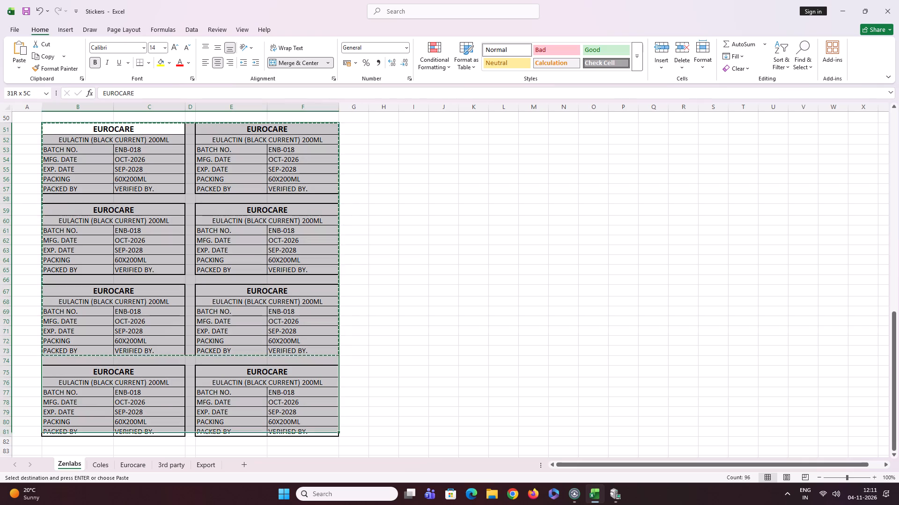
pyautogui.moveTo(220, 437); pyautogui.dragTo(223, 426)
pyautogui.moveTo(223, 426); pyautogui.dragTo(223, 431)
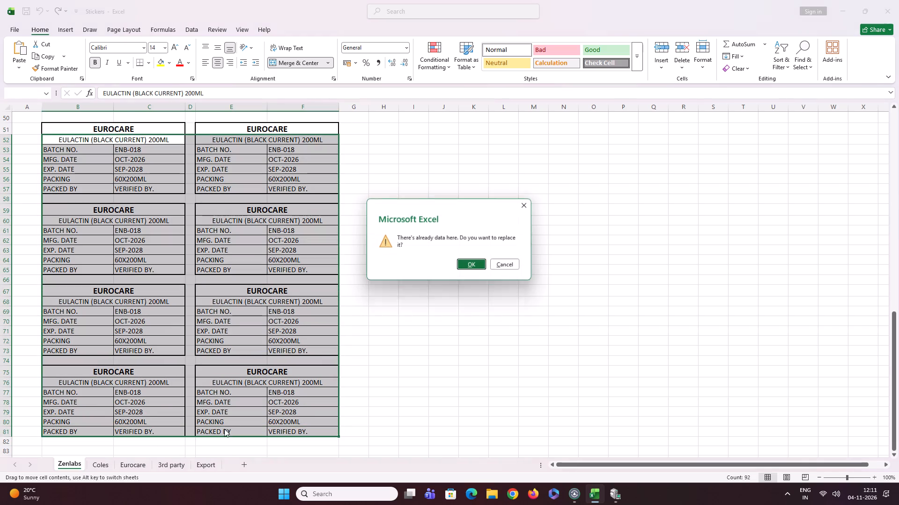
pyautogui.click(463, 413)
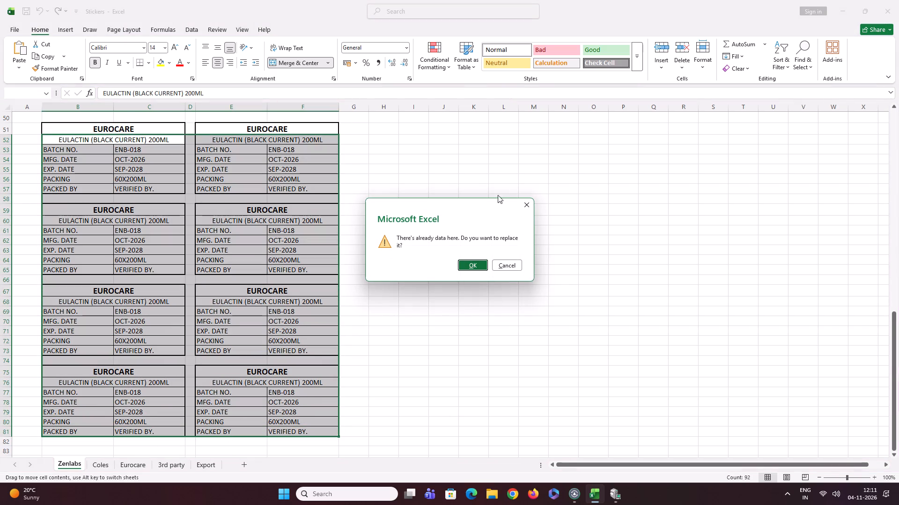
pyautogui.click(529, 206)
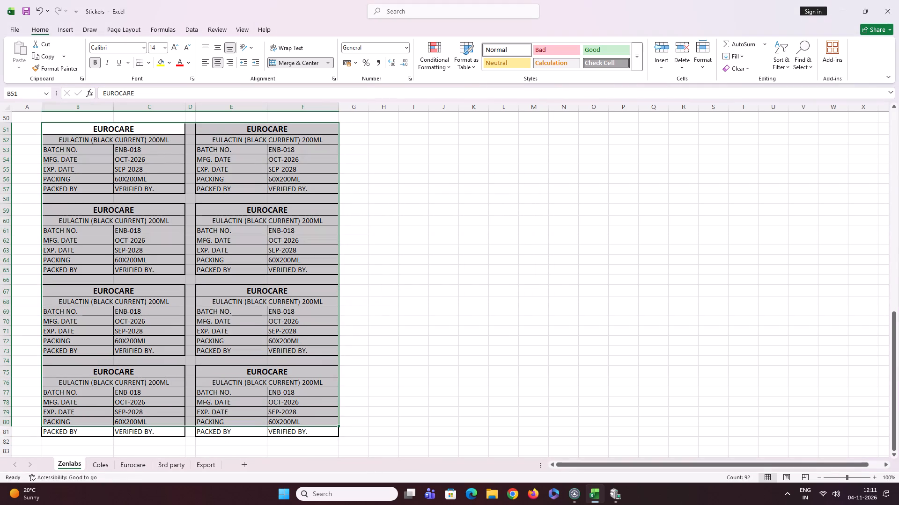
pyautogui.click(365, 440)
# Preview the printout of the sticker range B35:F81, check the page, and return to the sheet without printing.
pyautogui.moveTo(317, 430); pyautogui.dragTo(99, 164)
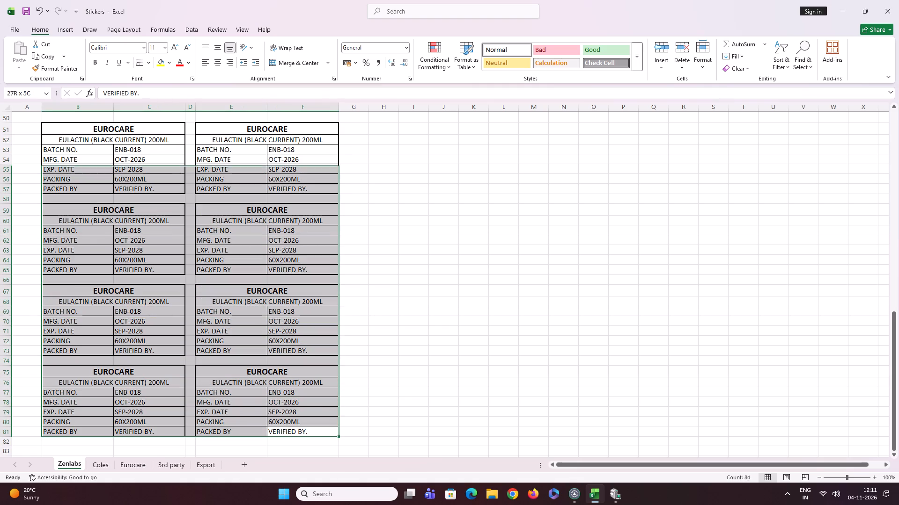
pyautogui.moveTo(99, 164); pyautogui.dragTo(97, 109)
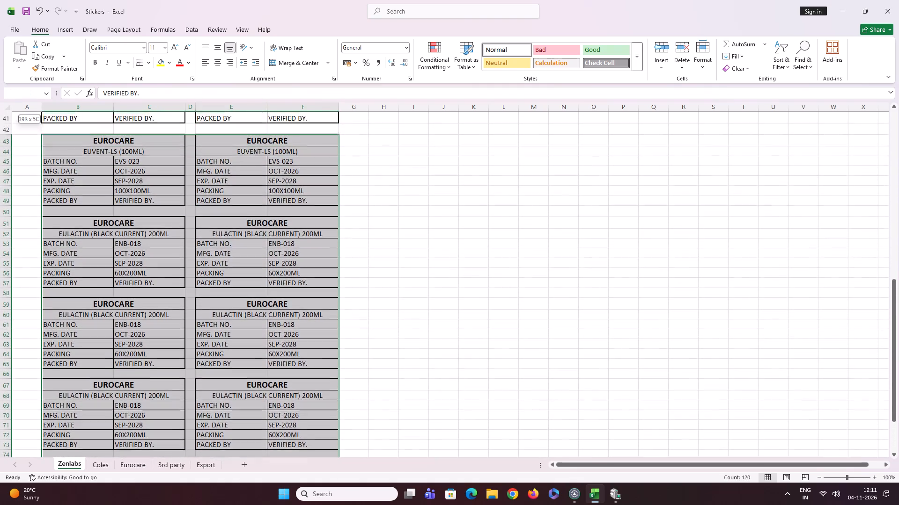
pyautogui.moveTo(97, 109); pyautogui.dragTo(99, 148)
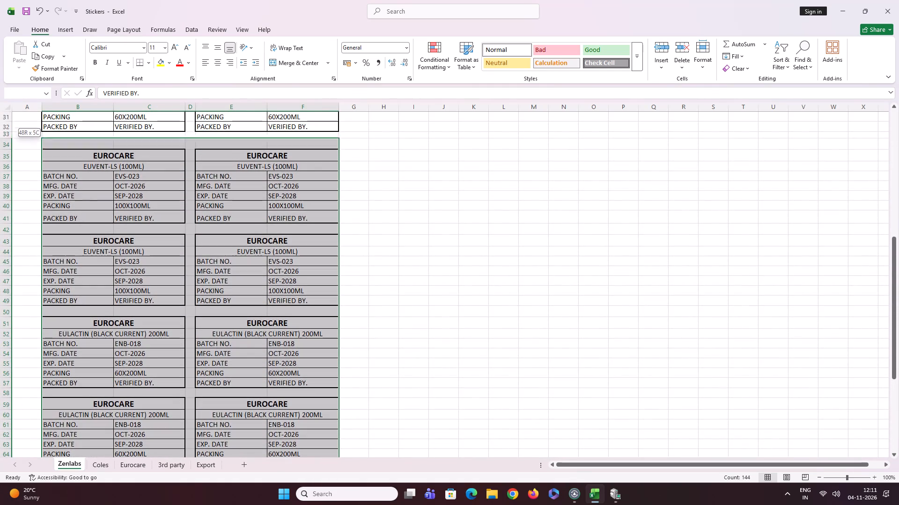
pyautogui.moveTo(99, 148); pyautogui.dragTo(104, 157)
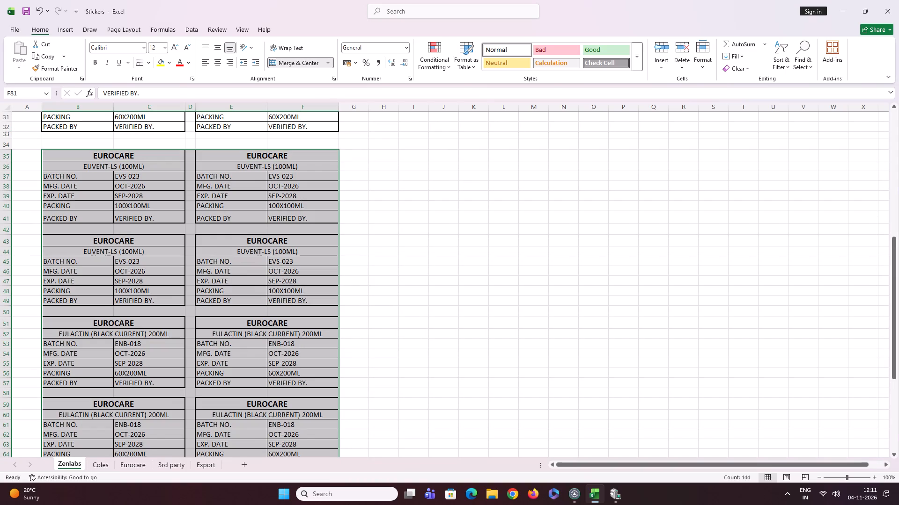
pyautogui.hotkey('ctrl', 'p')
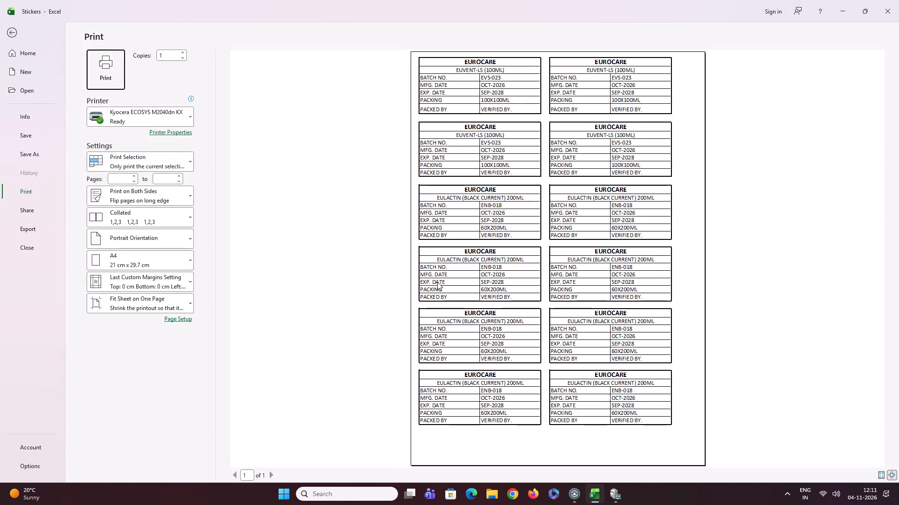
pyautogui.click(723, 204)
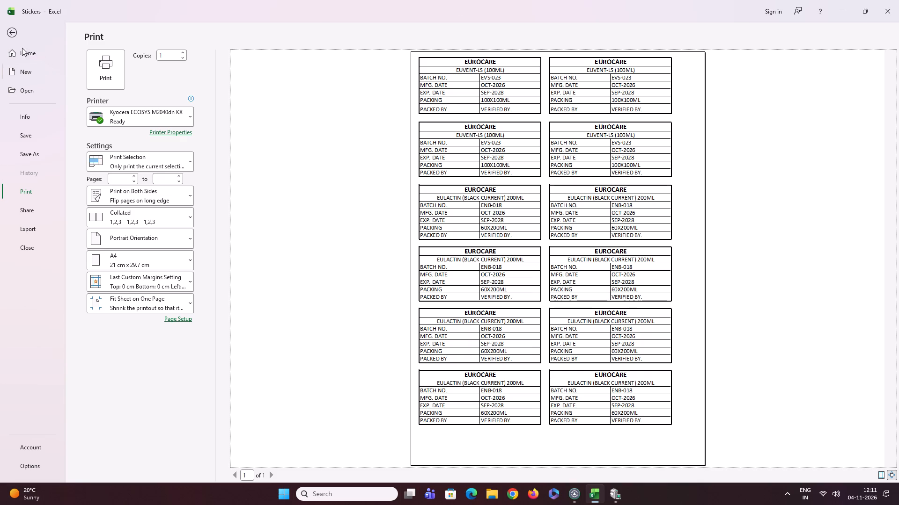
pyautogui.click(15, 34)
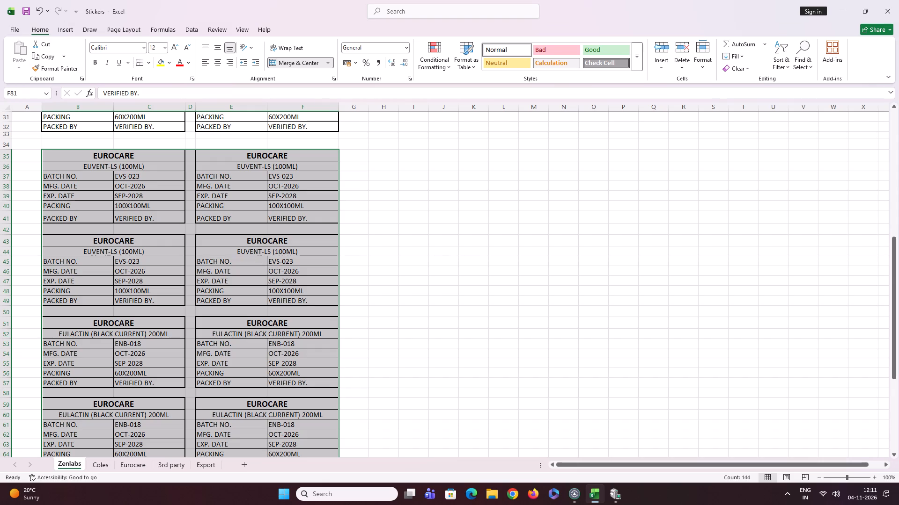
pyautogui.click(556, 283)
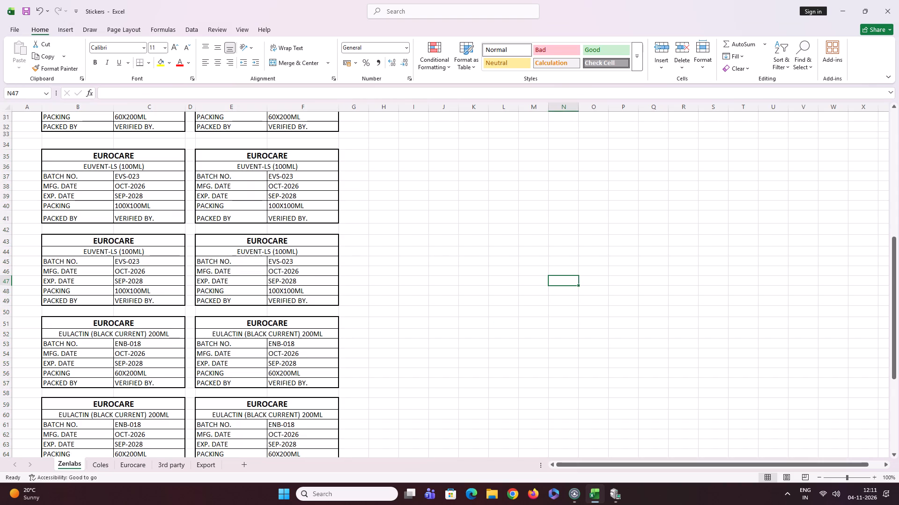
# Copy the EULACTIN (BLACK CURRENT) 200ML sticker in B51:C57 over the four EUVENT-LS stickers at B43, E43, B35 and E35.
pyautogui.moveTo(95, 240); pyautogui.dragTo(119, 259)
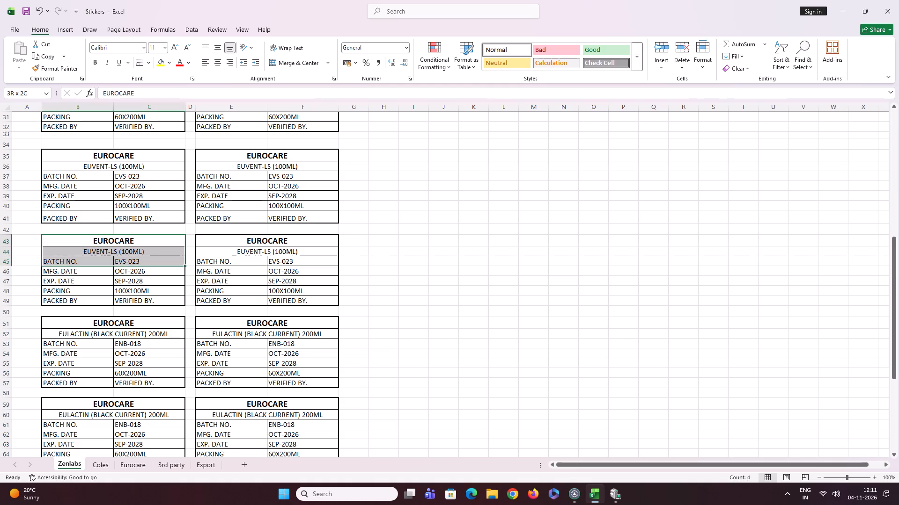
pyautogui.moveTo(119, 259); pyautogui.dragTo(122, 243)
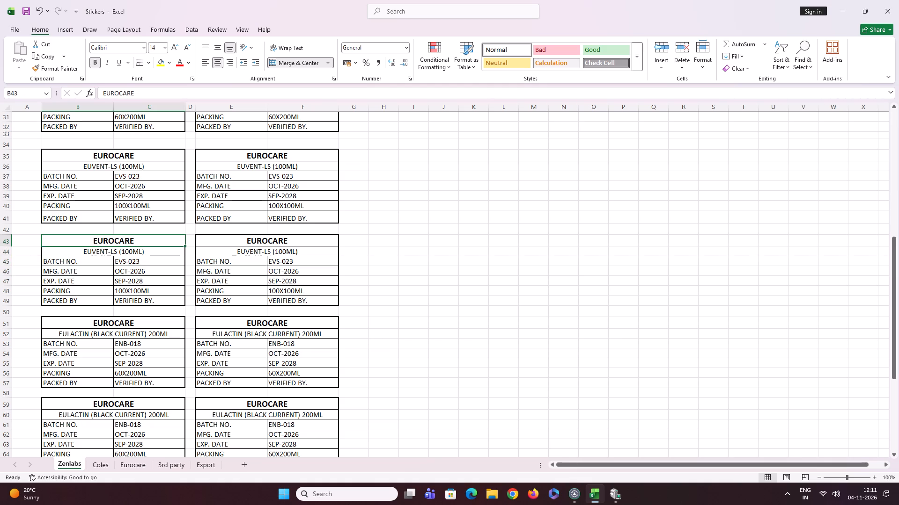
pyautogui.moveTo(90, 322); pyautogui.dragTo(123, 382)
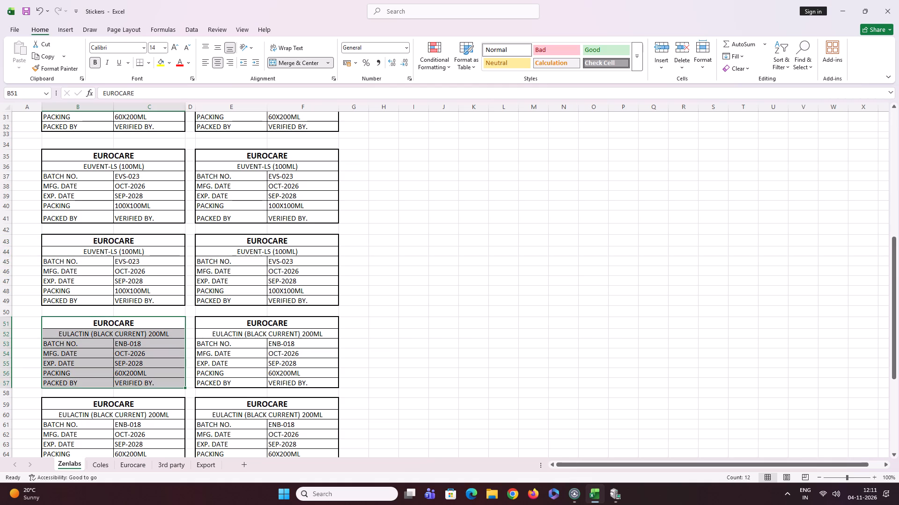
pyautogui.hotkey('ctrl', 'c')
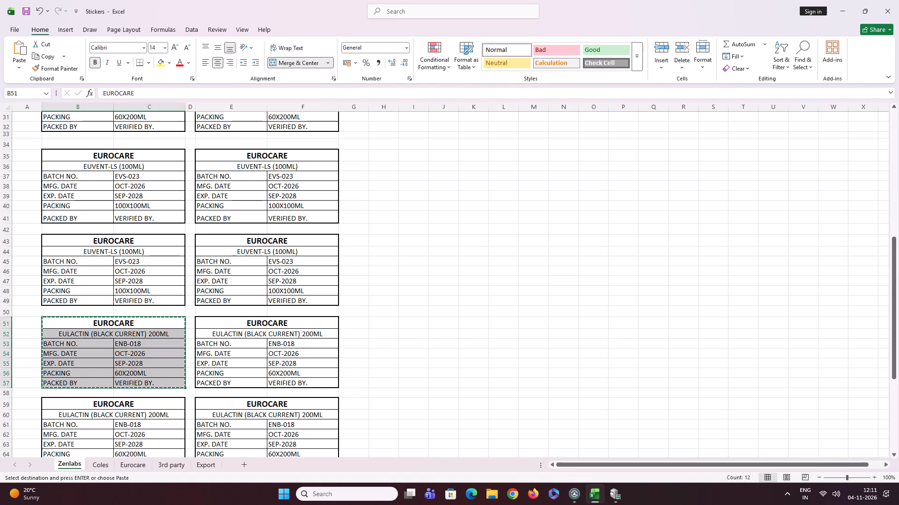
pyautogui.click(66, 241)
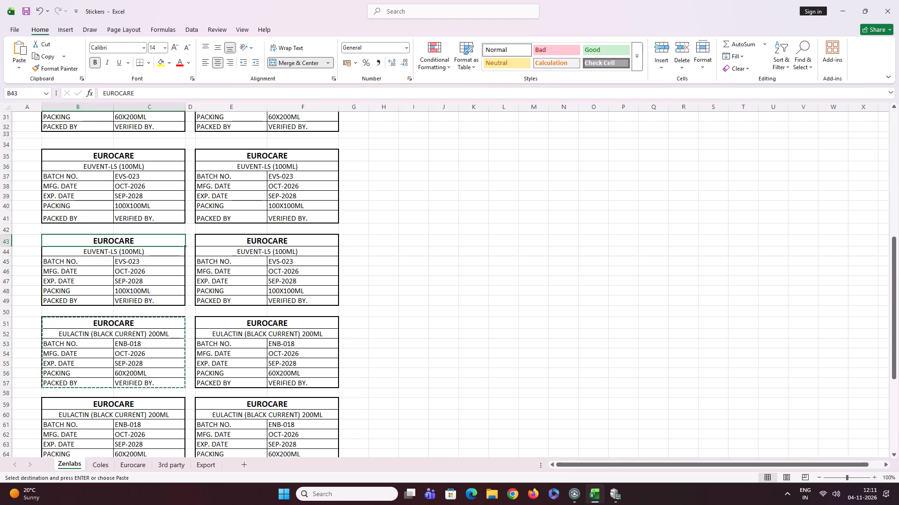
pyautogui.hotkey('ctrl', 'v')
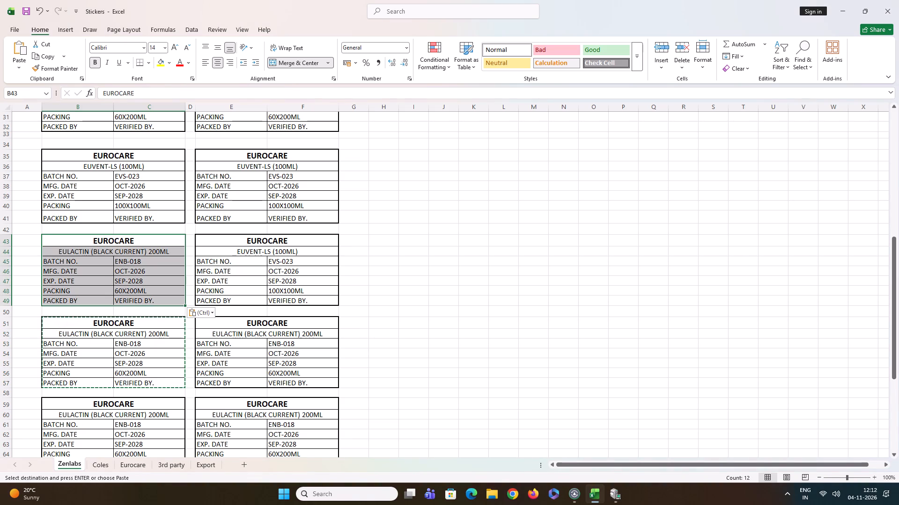
pyautogui.click(236, 239)
pyautogui.hotkey('ctrl', 'v')
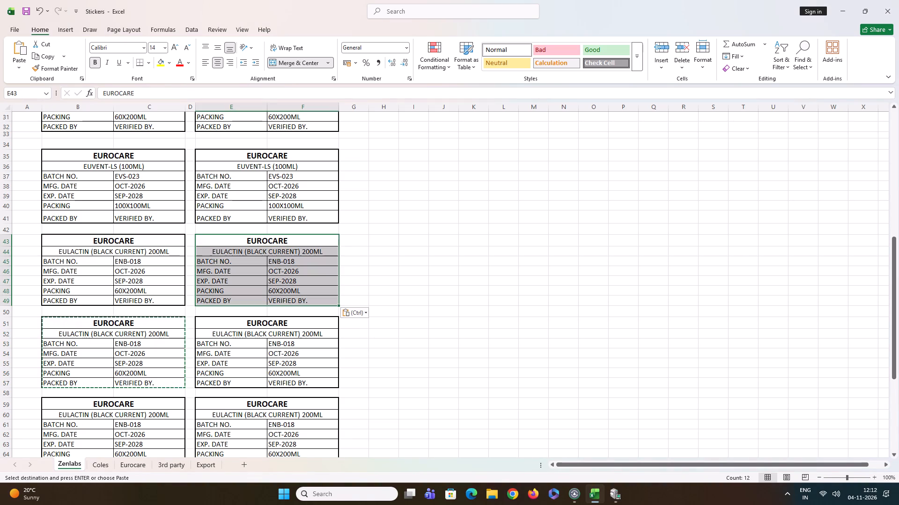
pyautogui.click(68, 155)
pyautogui.hotkey('ctrl', 'v')
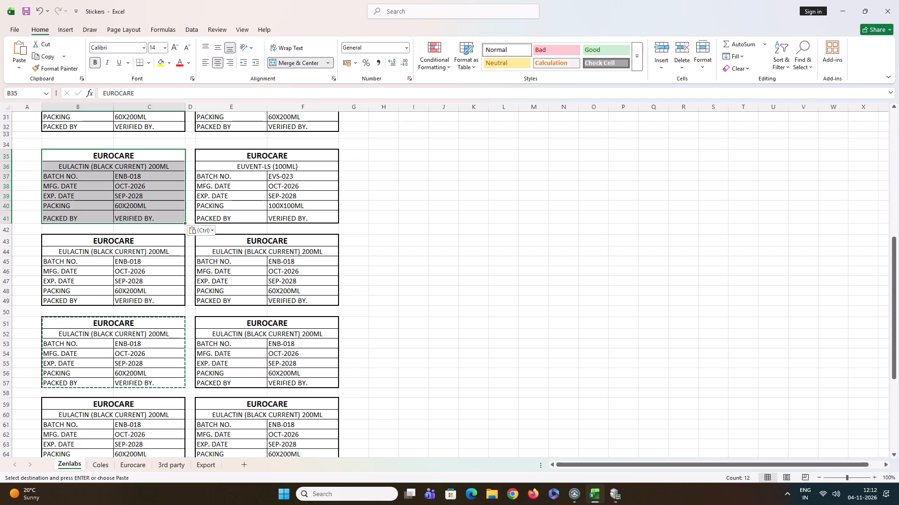
pyautogui.click(233, 154)
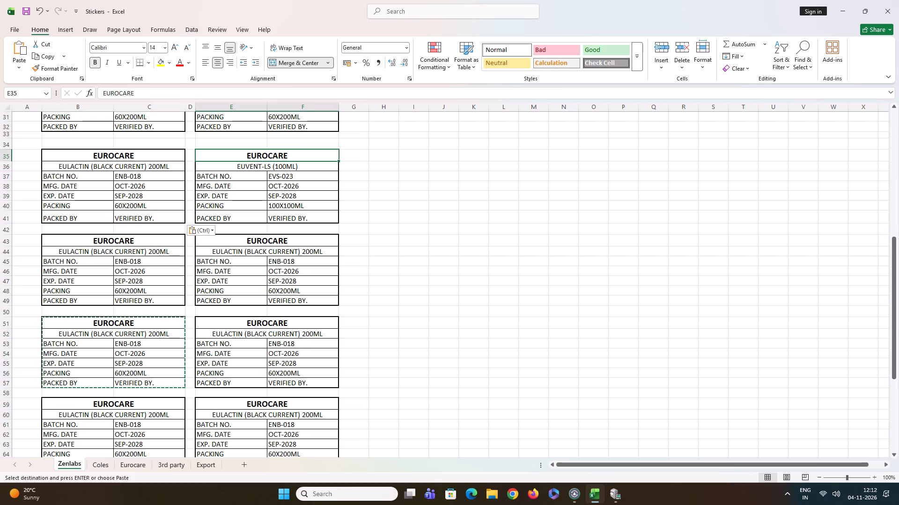
pyautogui.hotkey('ctrl', 'v')
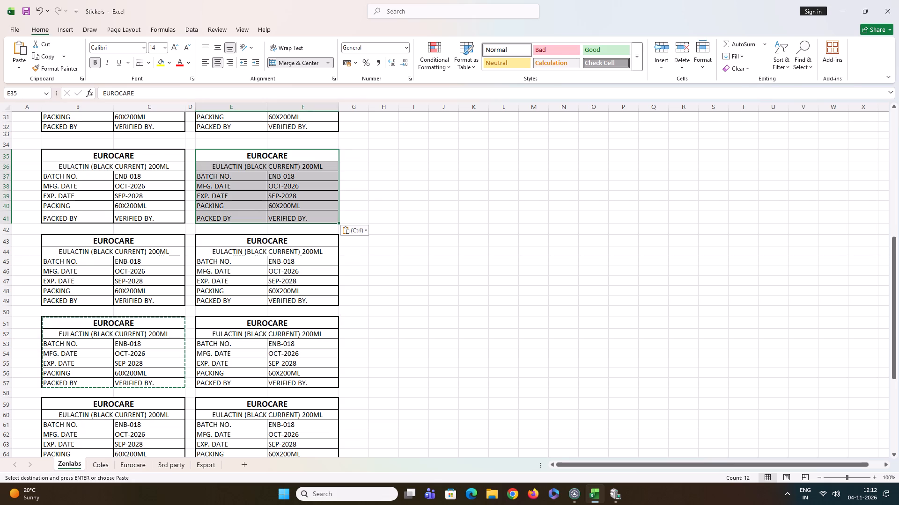
# Print only the selected sticker range B35:F81, with the twelve EULACTIN stickers, and return to the sheet.
pyautogui.moveTo(51, 157); pyautogui.dragTo(147, 200)
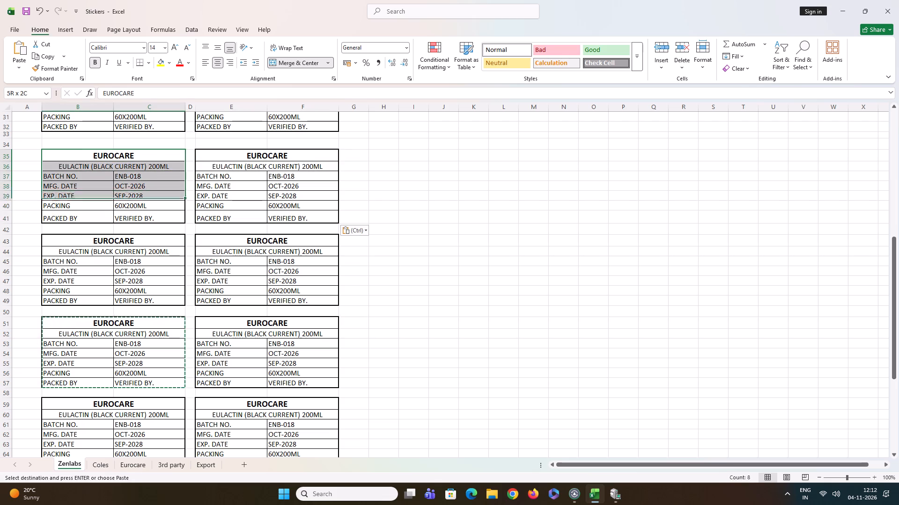
pyautogui.moveTo(147, 200); pyautogui.dragTo(245, 349)
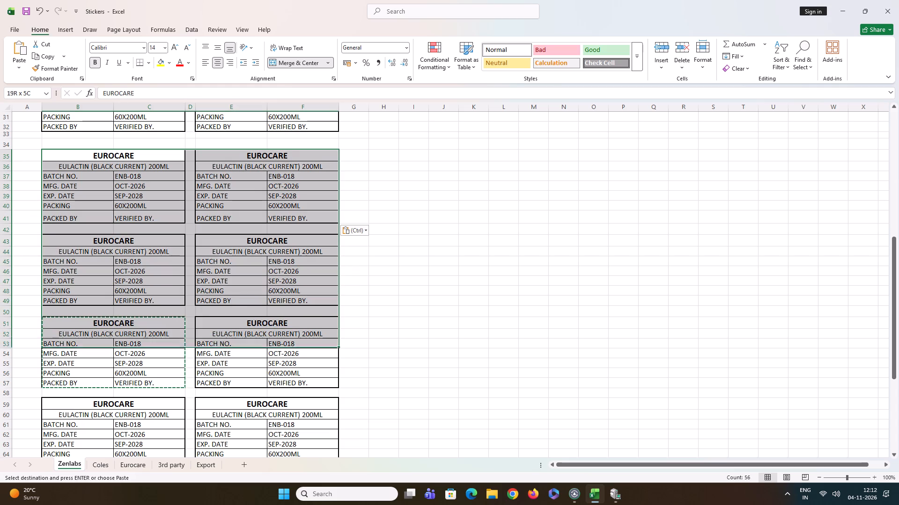
pyautogui.moveTo(245, 349); pyautogui.dragTo(243, 469)
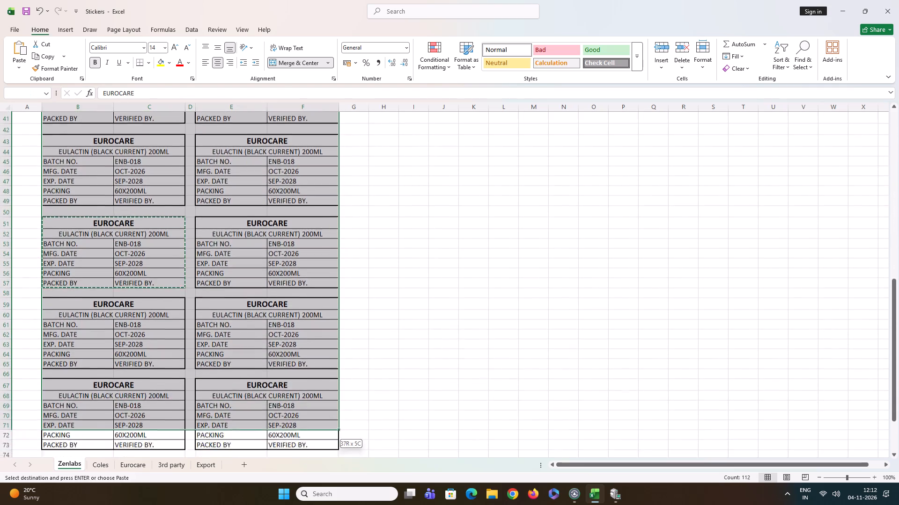
pyautogui.moveTo(243, 469); pyautogui.dragTo(237, 399)
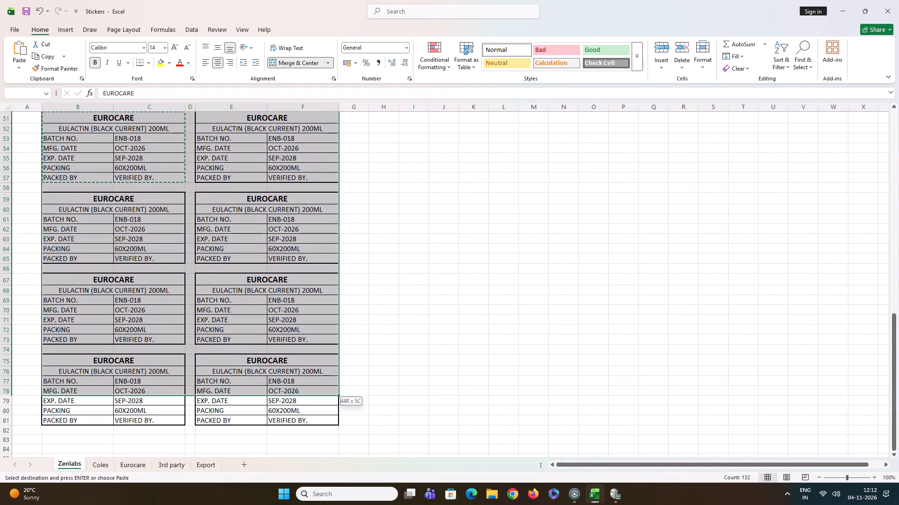
pyautogui.moveTo(237, 399); pyautogui.dragTo(232, 423)
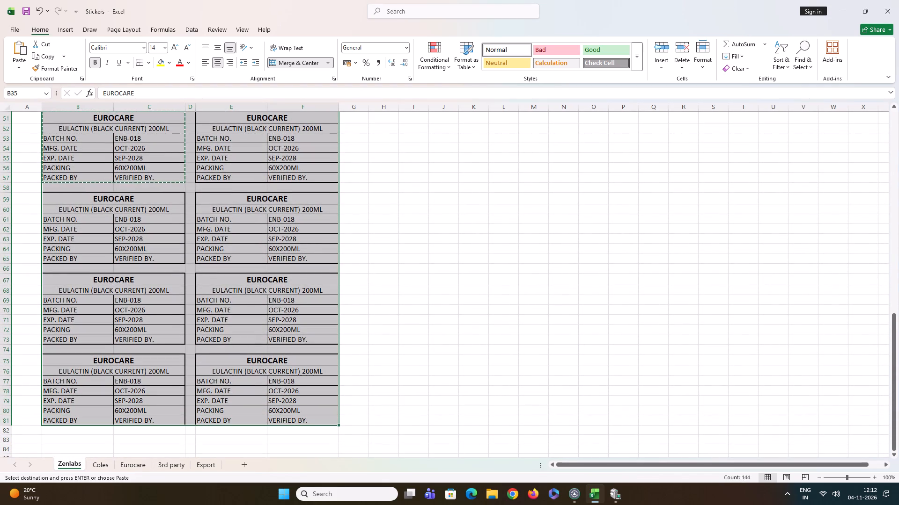
pyautogui.hotkey('ctrl', 'p')
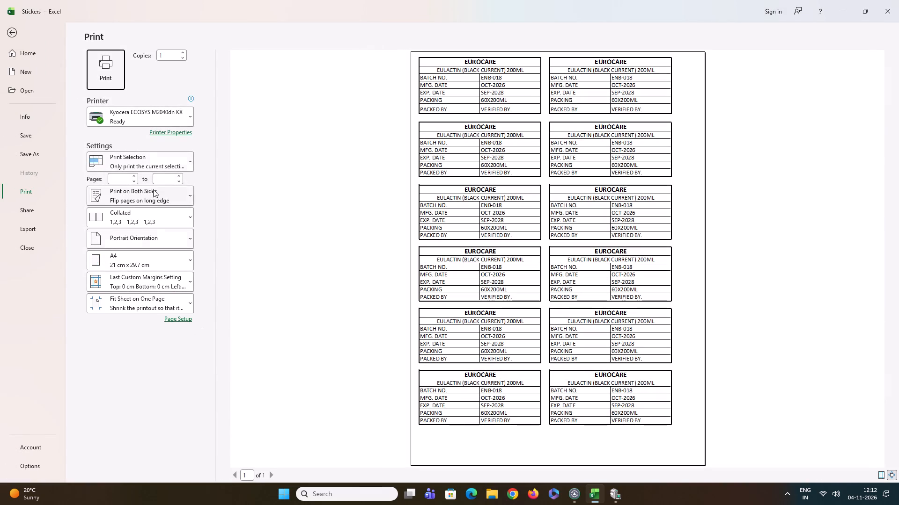
pyautogui.click(143, 161)
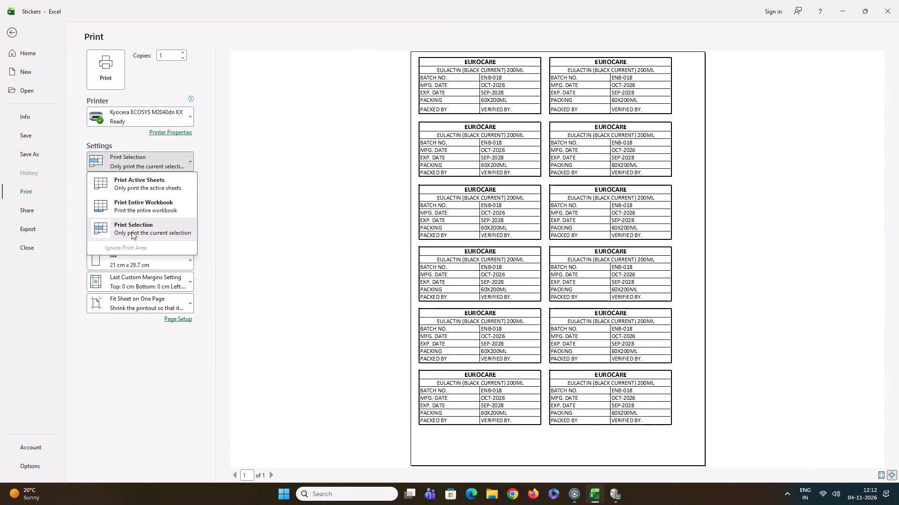
pyautogui.click(132, 231)
pyautogui.click(94, 79)
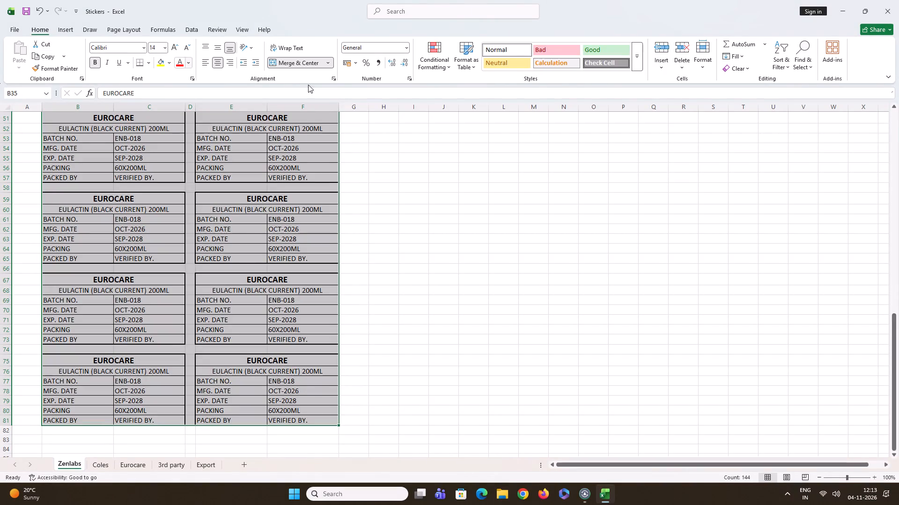
pyautogui.click(429, 334)
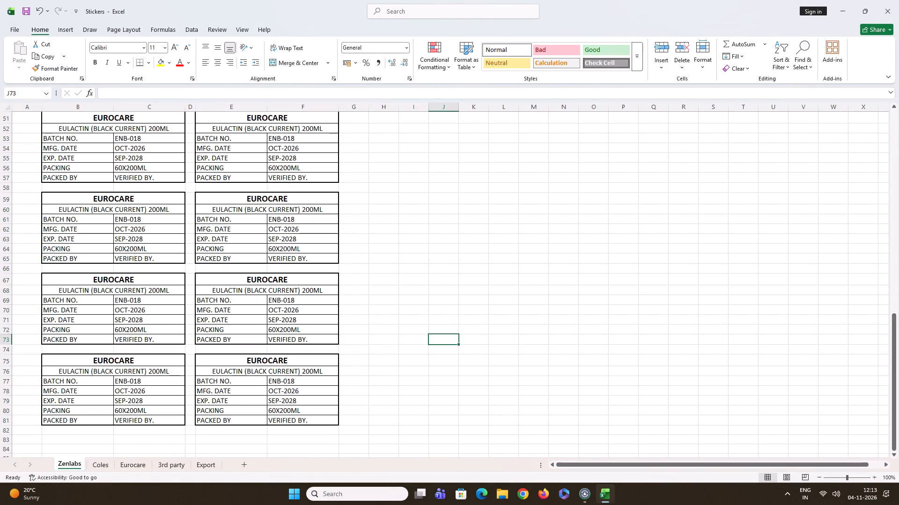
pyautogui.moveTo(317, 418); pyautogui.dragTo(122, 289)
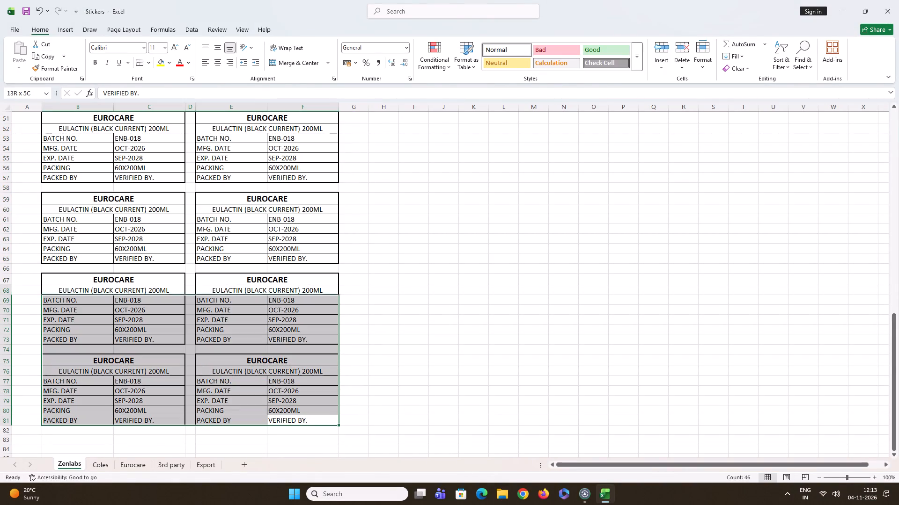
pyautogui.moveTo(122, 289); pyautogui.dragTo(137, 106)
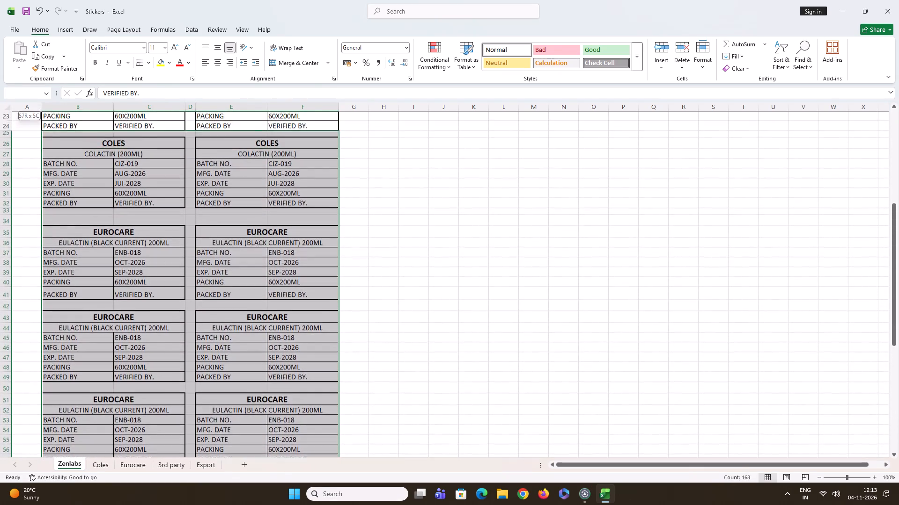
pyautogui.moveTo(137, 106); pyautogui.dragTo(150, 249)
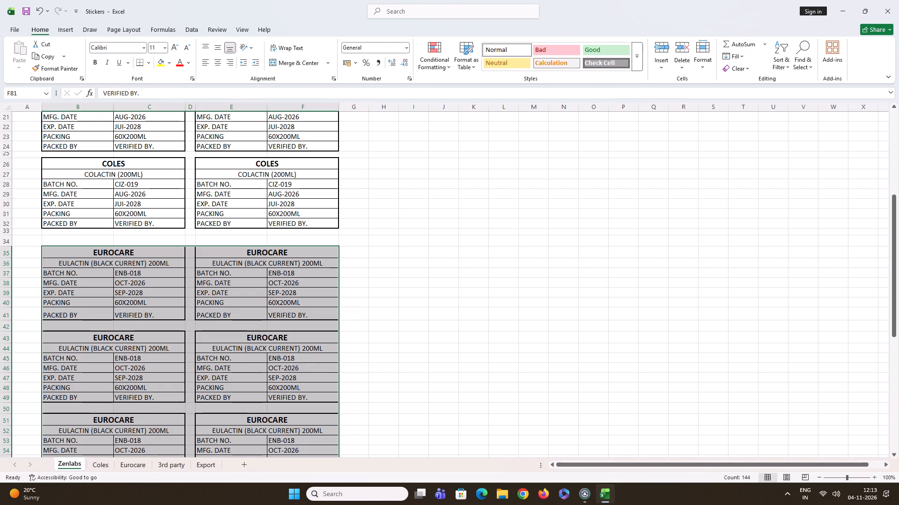
# Replace the product name in B36 of the first Eurocare sticker with EUVOLICARE HOT GEL (30G).
pyautogui.click(155, 263)
pyautogui.press('BackSpace')
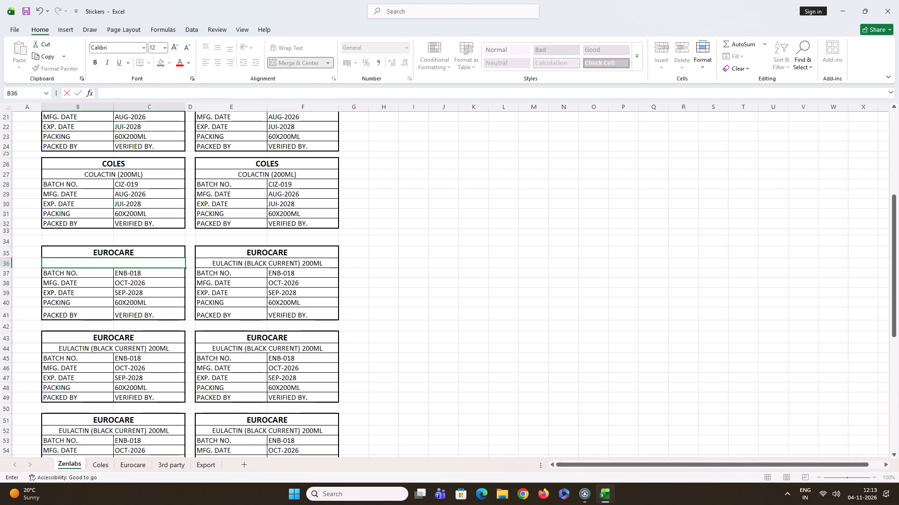
pyautogui.press('e')
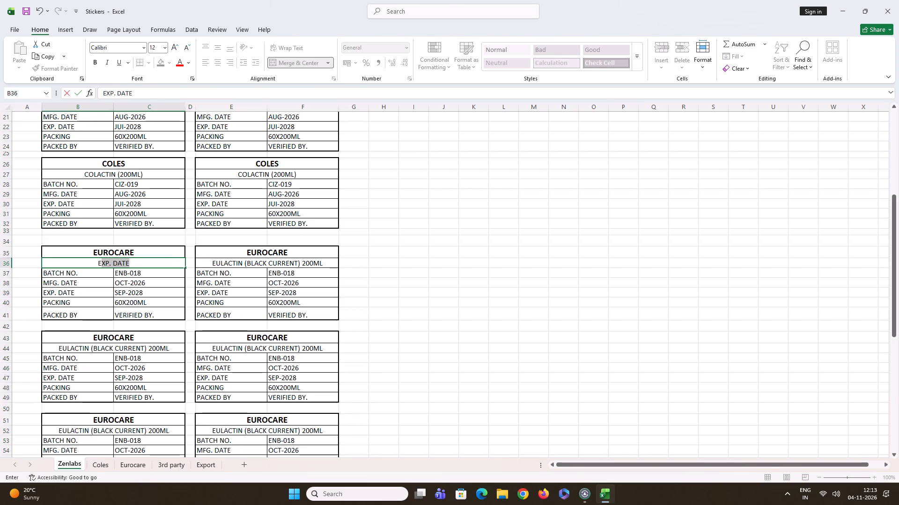
pyautogui.press('u')
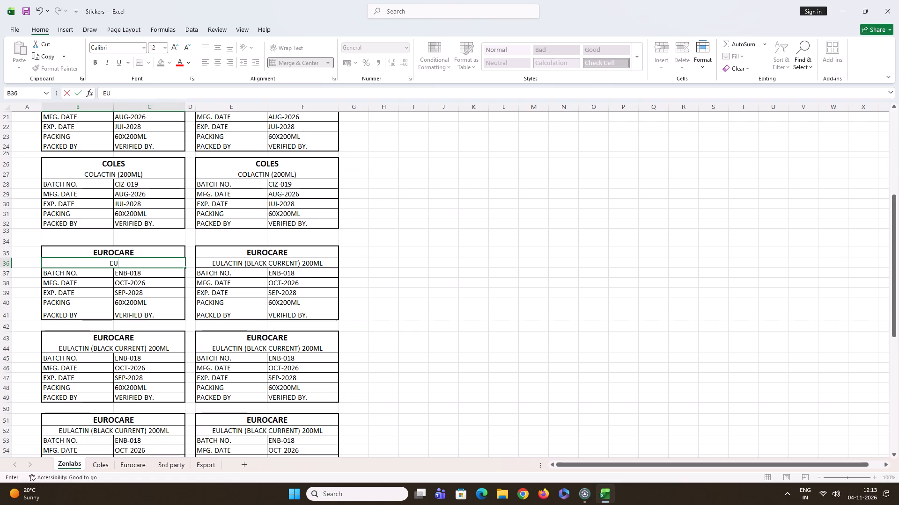
pyautogui.press('v')
pyautogui.write('OL')
pyautogui.press('i')
pyautogui.write('CARE')
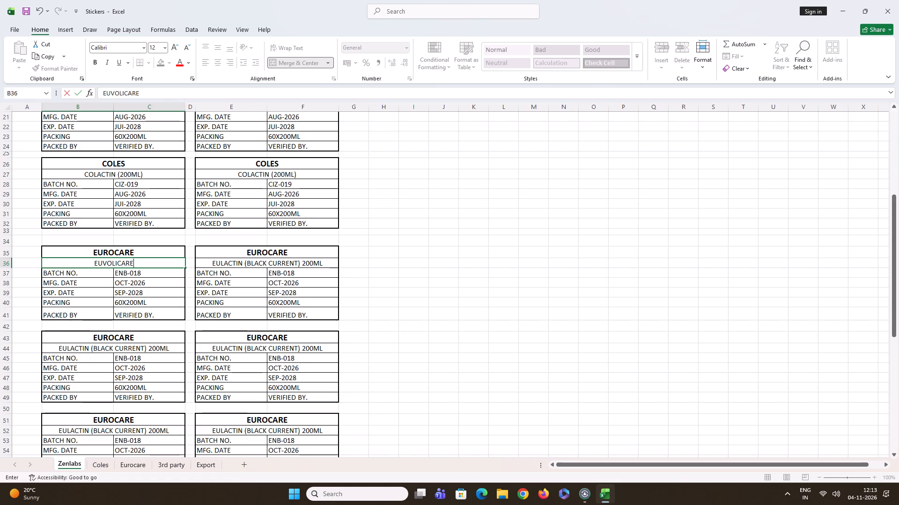
pyautogui.press('space')
pyautogui.write('HO')
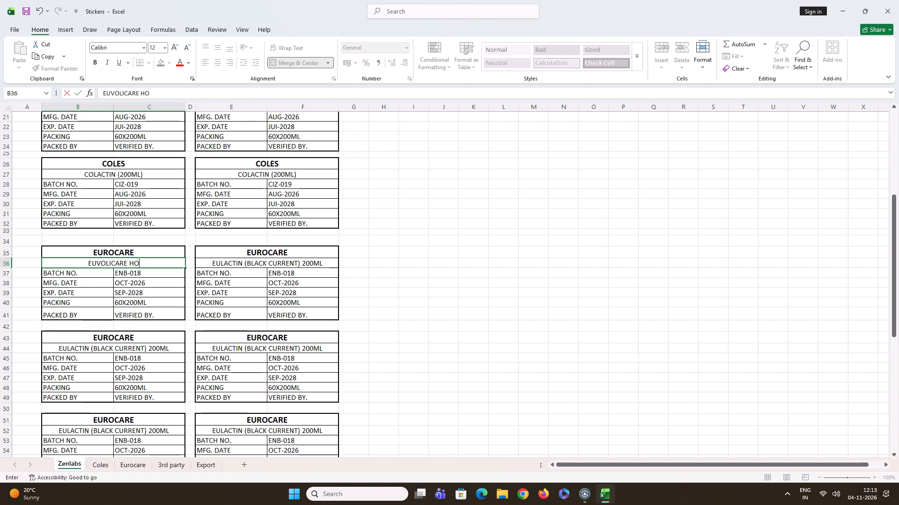
pyautogui.press('t')
pyautogui.press('space')
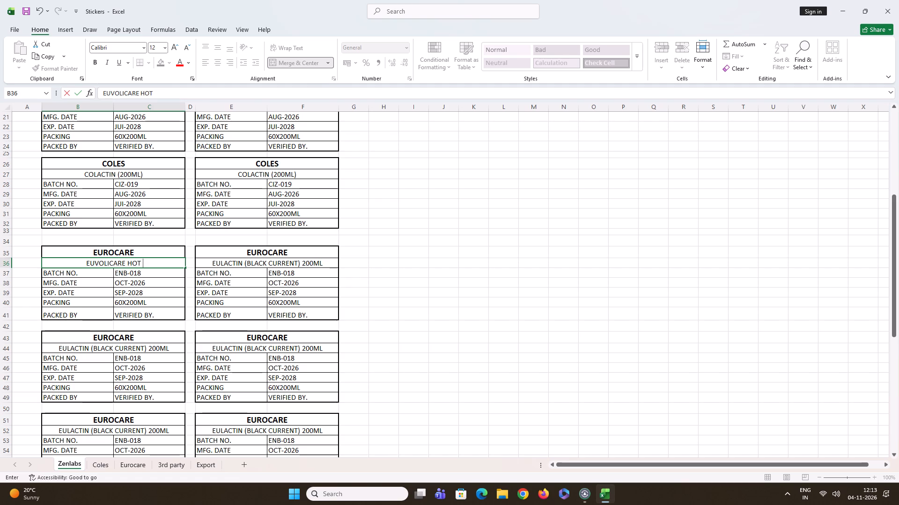
pyautogui.write('GE')
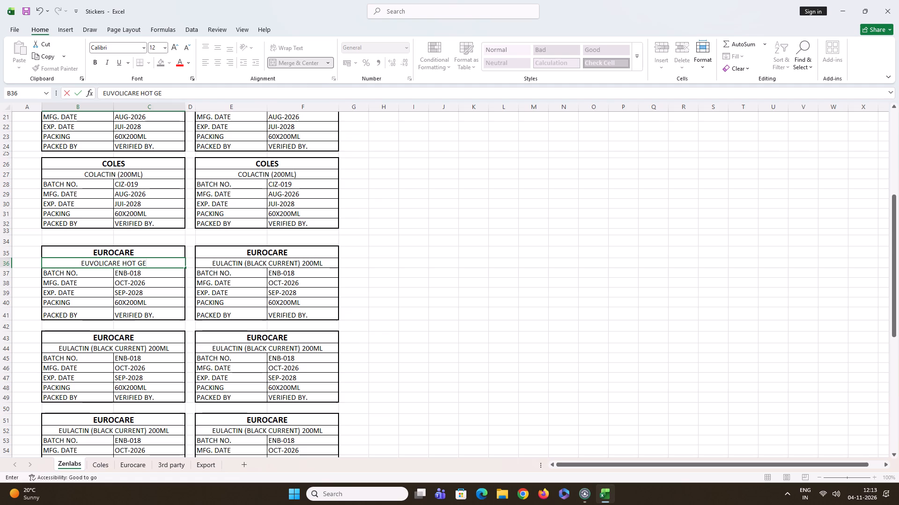
pyautogui.press('l')
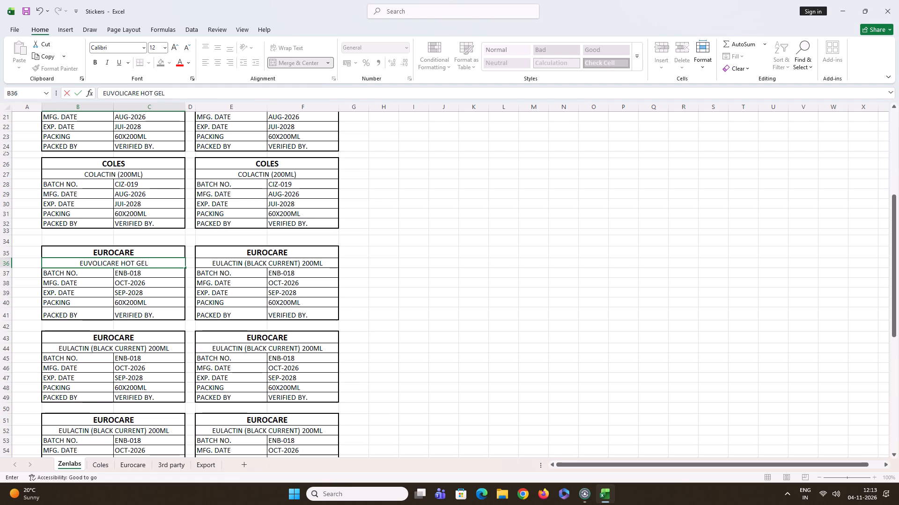
pyautogui.press('space')
pyautogui.hotkey('shift', '(')
pyautogui.press('3')
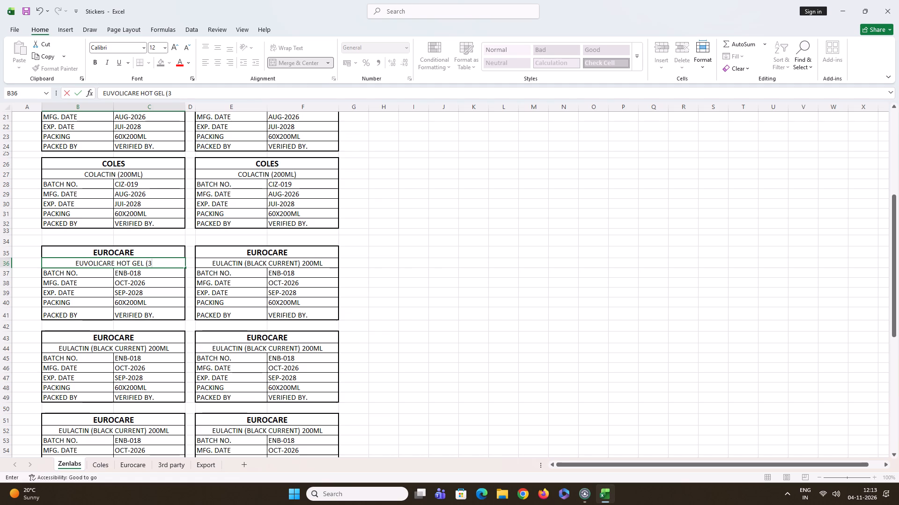
pyautogui.press('0')
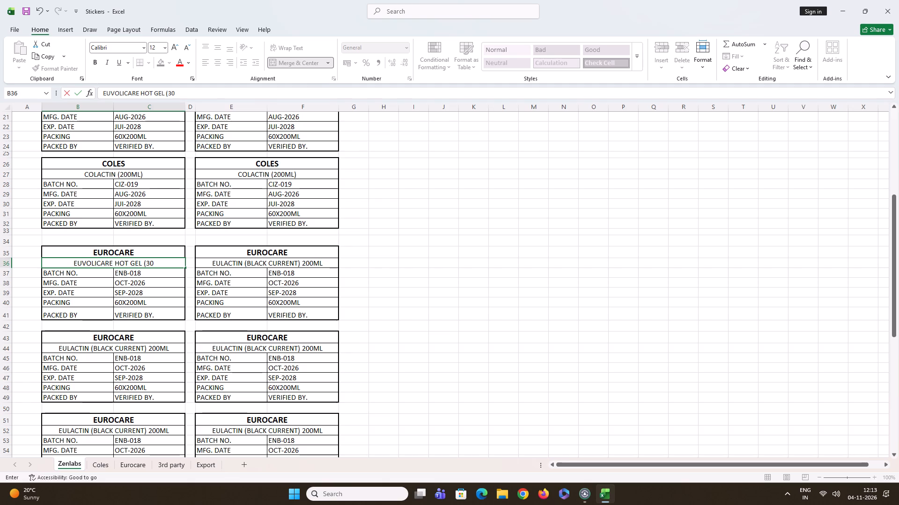
pyautogui.press('g')
pyautogui.hotkey('shift', ')')
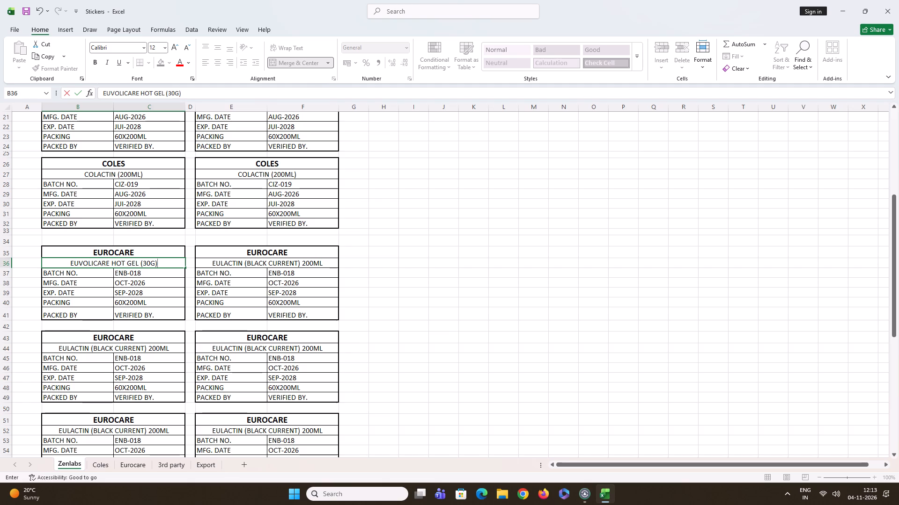
# Set the batch number in C37 of the EUVOLICARE HOT GEL sticker to QO-26028.
pyautogui.click(123, 273)
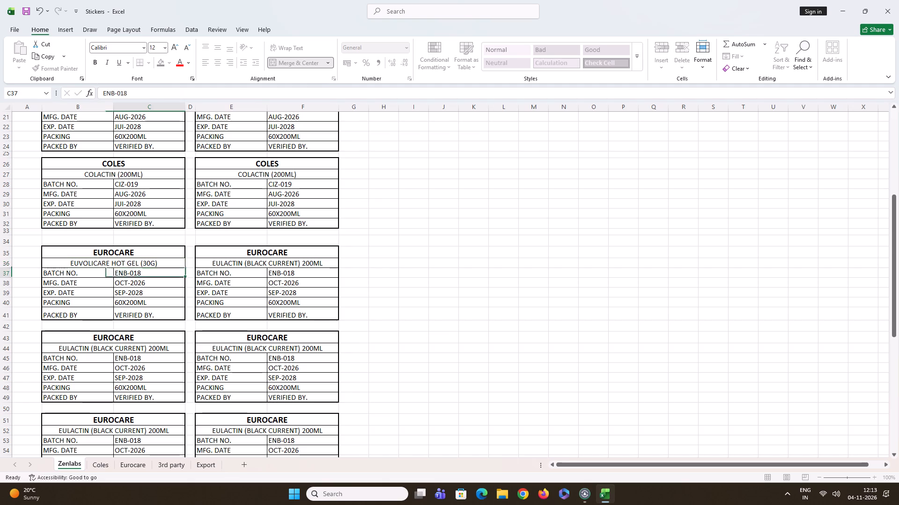
pyautogui.press('BackSpace')
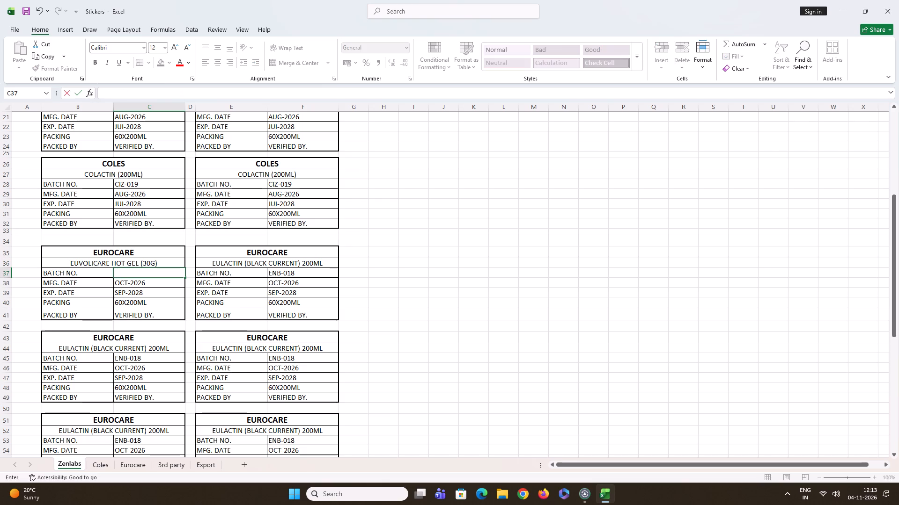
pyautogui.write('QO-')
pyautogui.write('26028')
# Set the packing in C40 of the EUVOLICARE HOT GEL sticker to 192X30G.
pyautogui.click(122, 303)
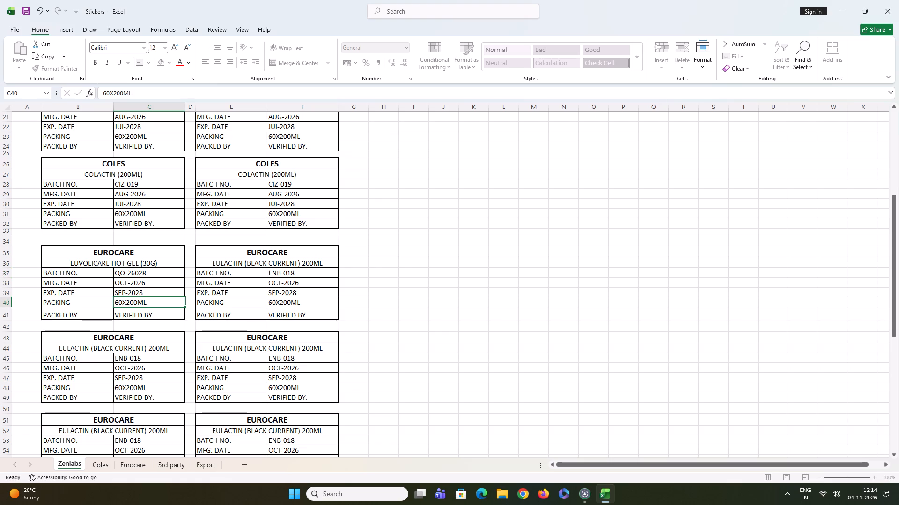
pyautogui.press('1')
pyautogui.press('9')
pyautogui.press('2')
pyautogui.press('x')
pyautogui.press('3')
pyautogui.press('0')
pyautogui.press('g')
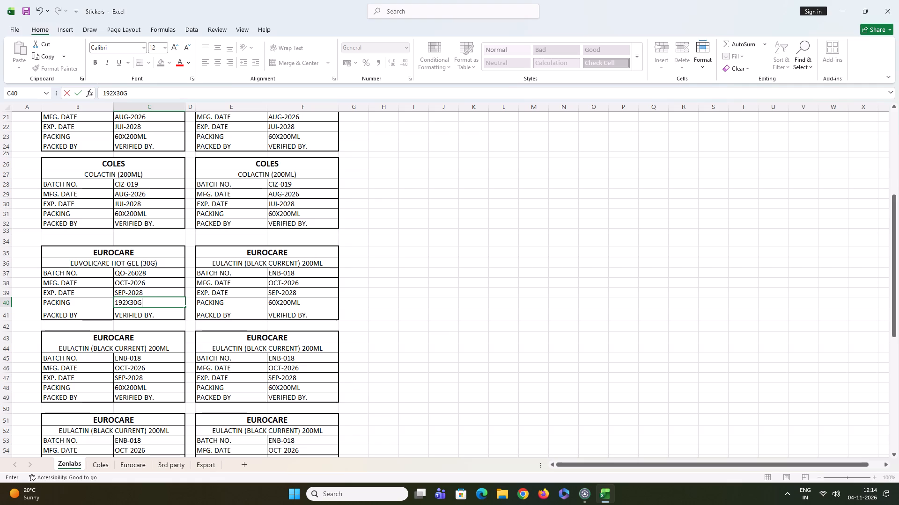
# Copy the EUVOLICARE HOT GEL (30G) sticker in B35:C41 over the EULACTIN stickers at E35, B43 and E43.
pyautogui.moveTo(88, 251); pyautogui.dragTo(132, 314)
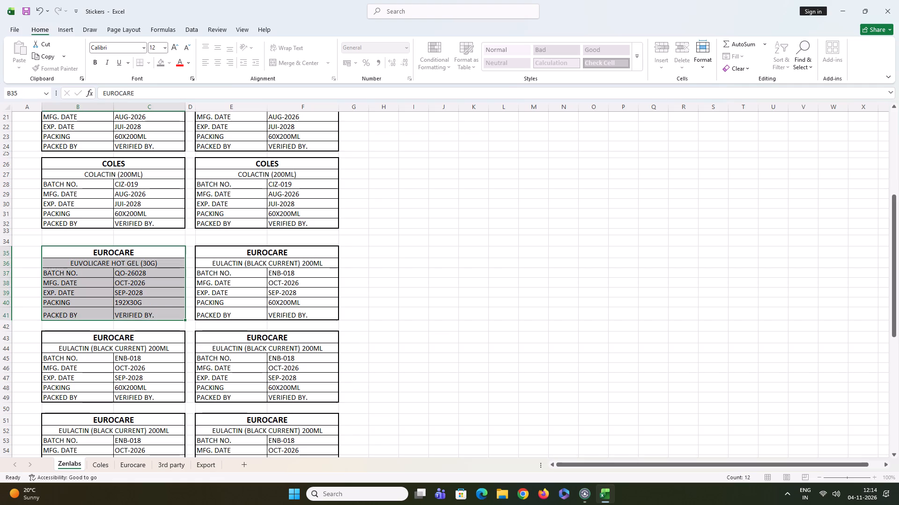
pyautogui.hotkey('ctrl', 'c')
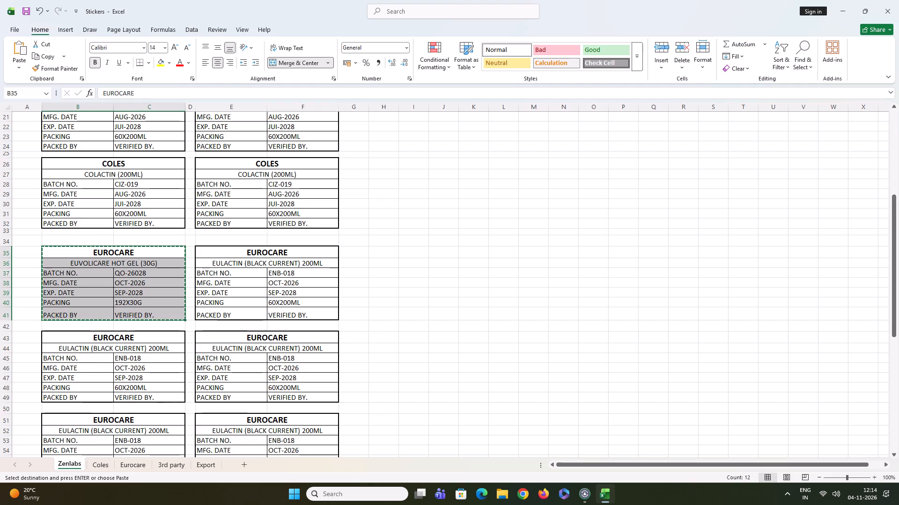
pyautogui.click(215, 251)
pyautogui.hotkey('ctrl', 'v')
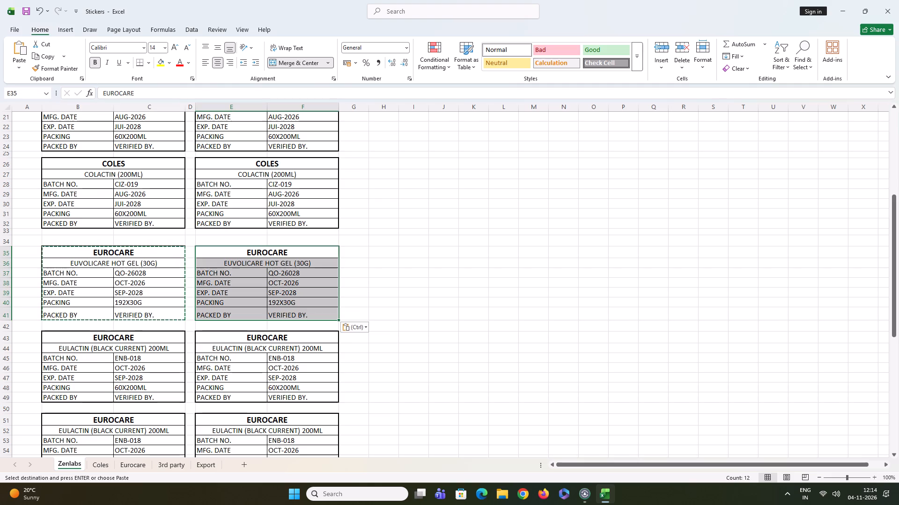
pyautogui.click(126, 340)
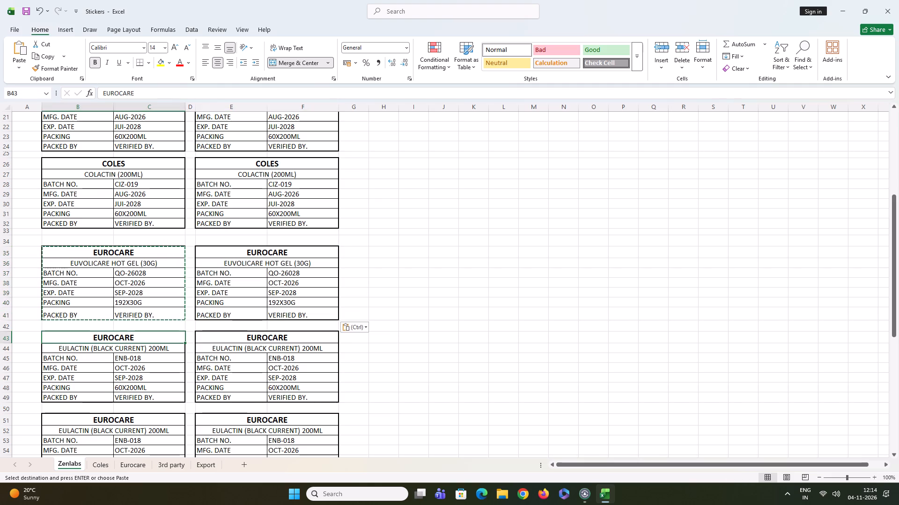
pyautogui.hotkey('ctrl', 'v')
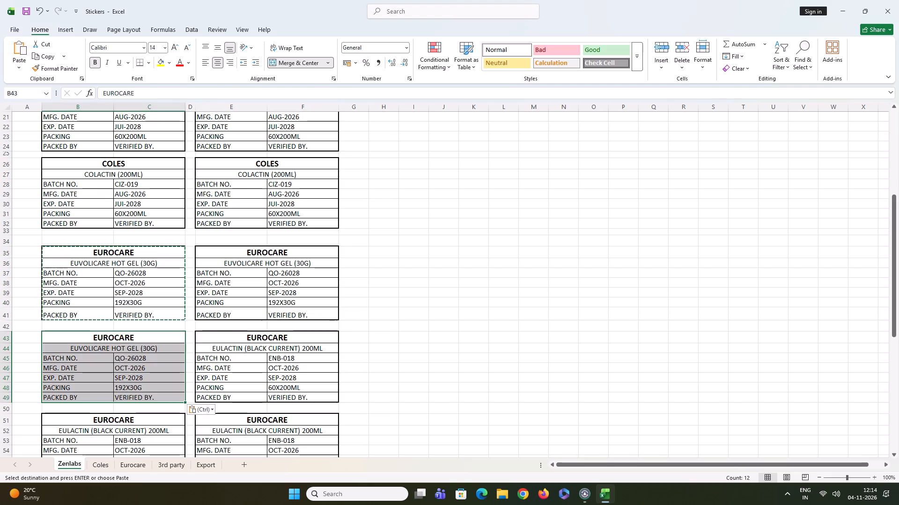
pyautogui.click(213, 338)
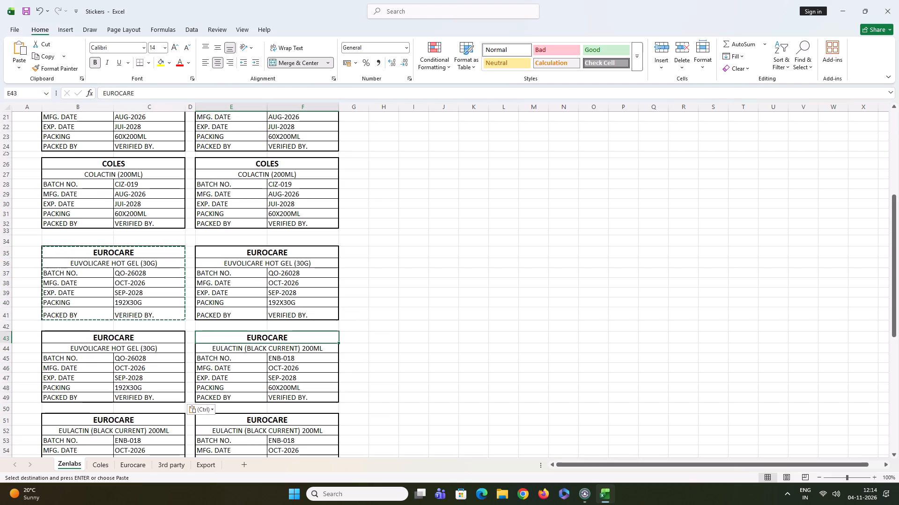
pyautogui.hotkey('ctrl', 'v')
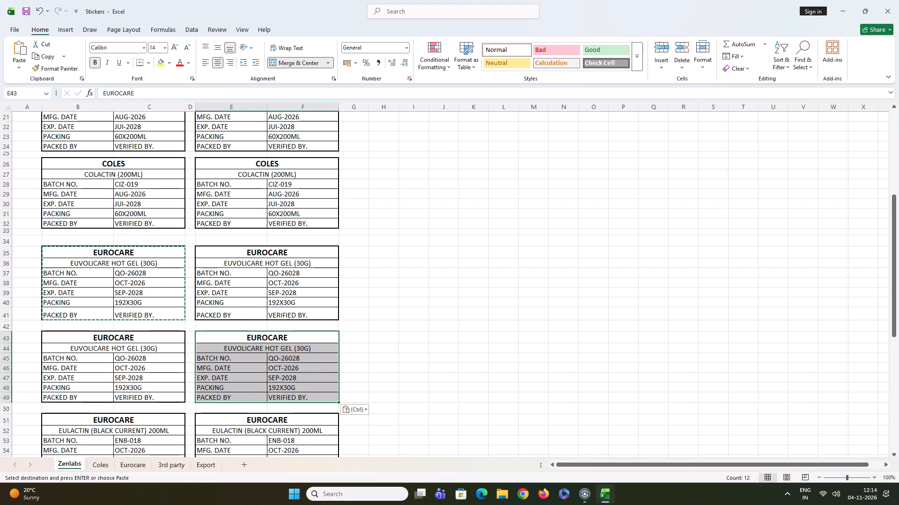
# Print only the selected range B35:F49 with the four EUVOLICARE HOT GEL (30G) stickers, one copy on the Kyocera ECOSYS M2040dn KX.
pyautogui.moveTo(65, 251); pyautogui.dragTo(251, 327)
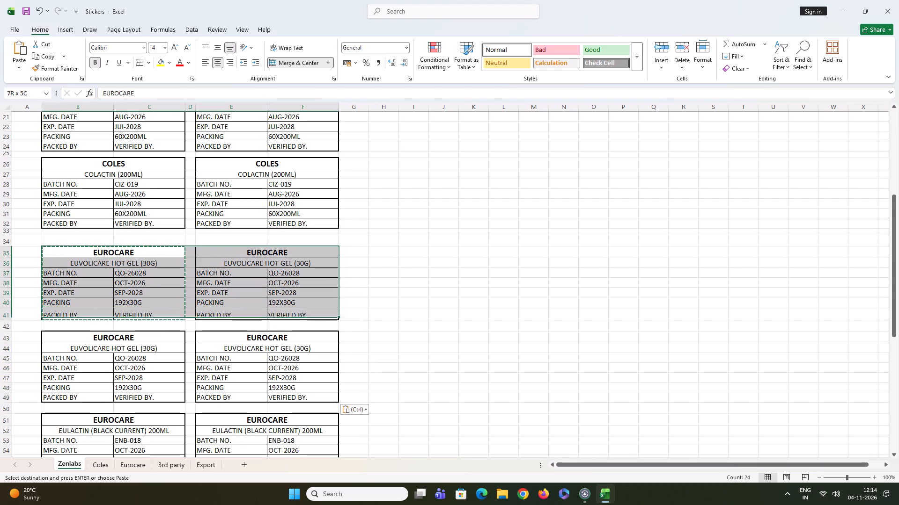
pyautogui.moveTo(251, 327); pyautogui.dragTo(238, 399)
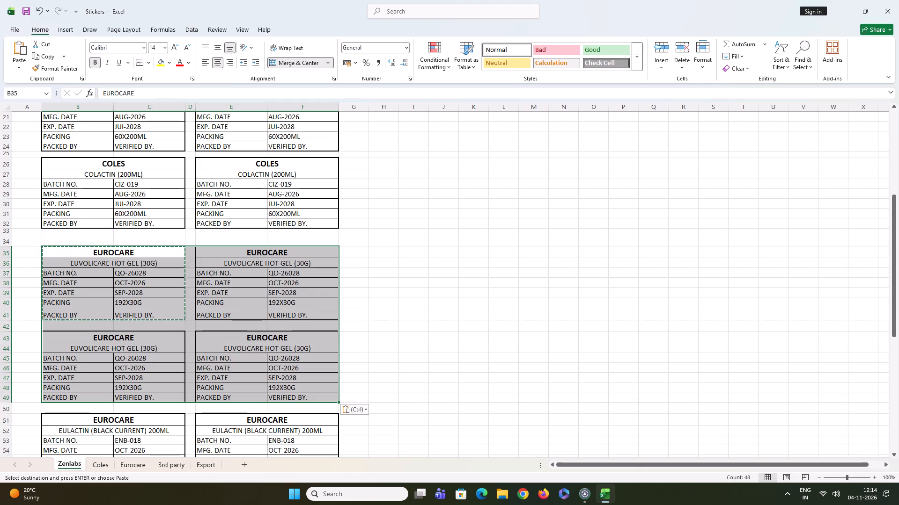
pyautogui.hotkey('ctrl', 'p')
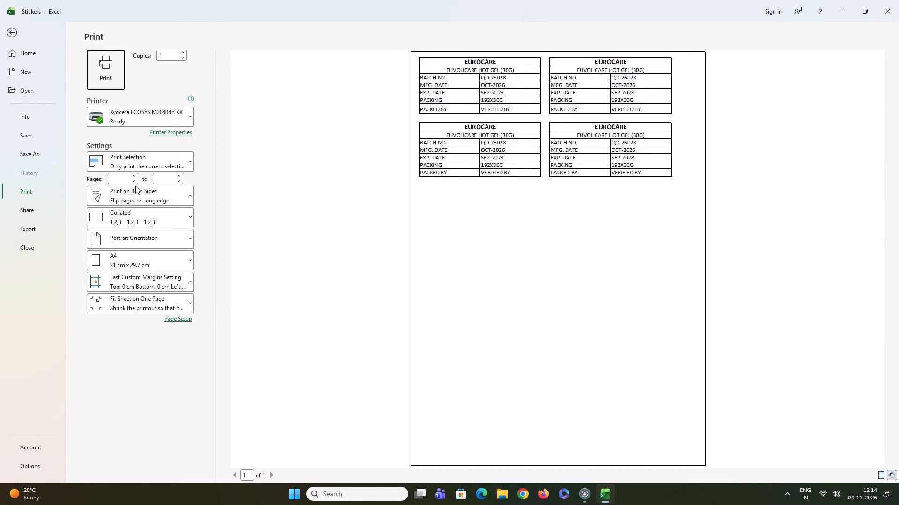
pyautogui.click(135, 163)
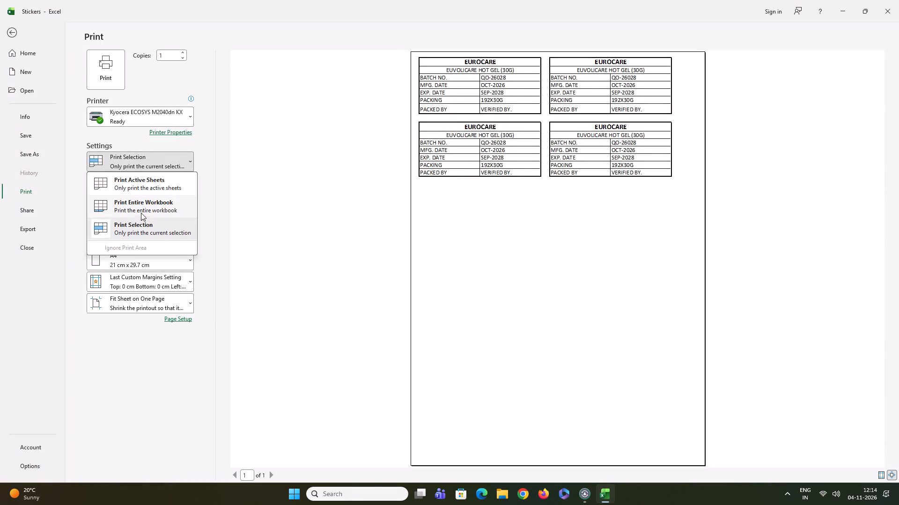
pyautogui.click(133, 226)
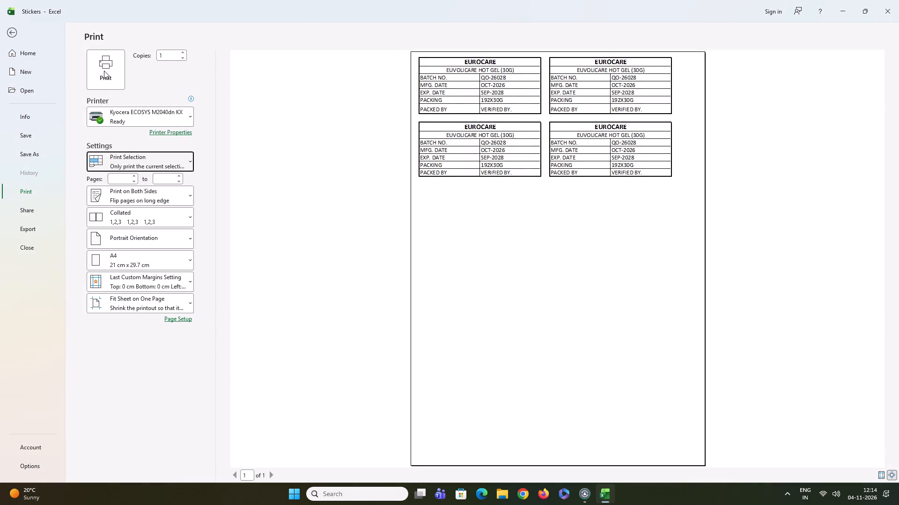
pyautogui.click(104, 71)
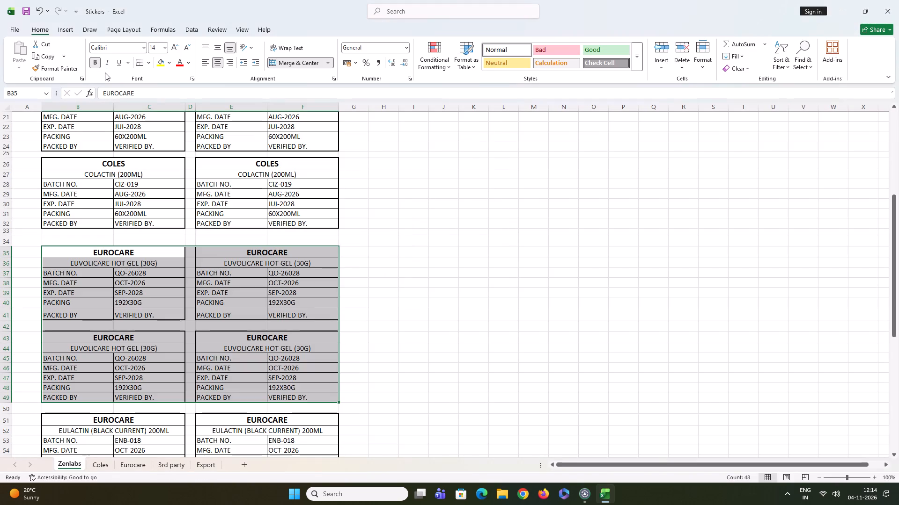
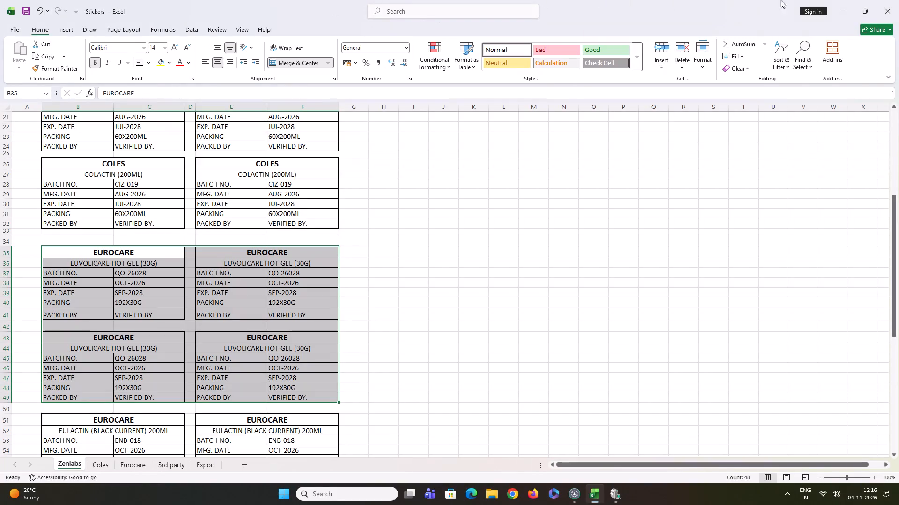
# Close the Stickers workbook and save its changes.
pyautogui.click(887, 0)
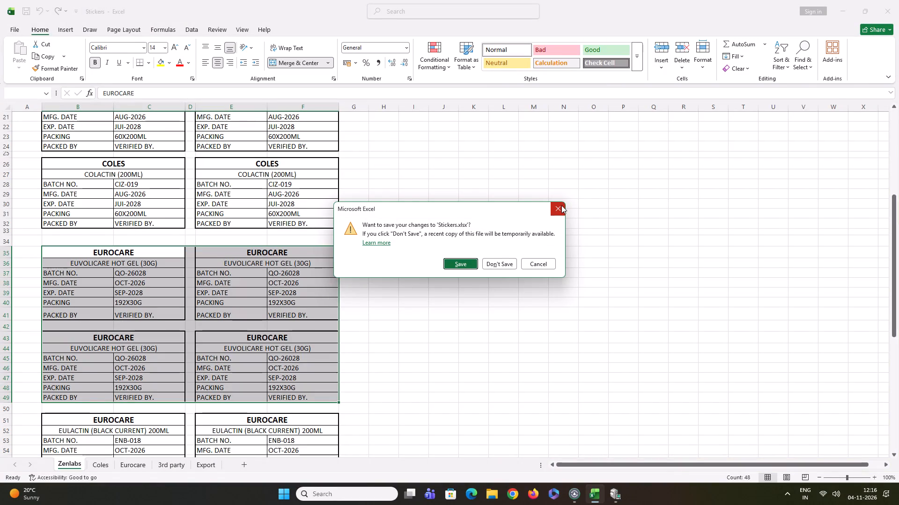
pyautogui.click(561, 205)
pyautogui.click(886, 3)
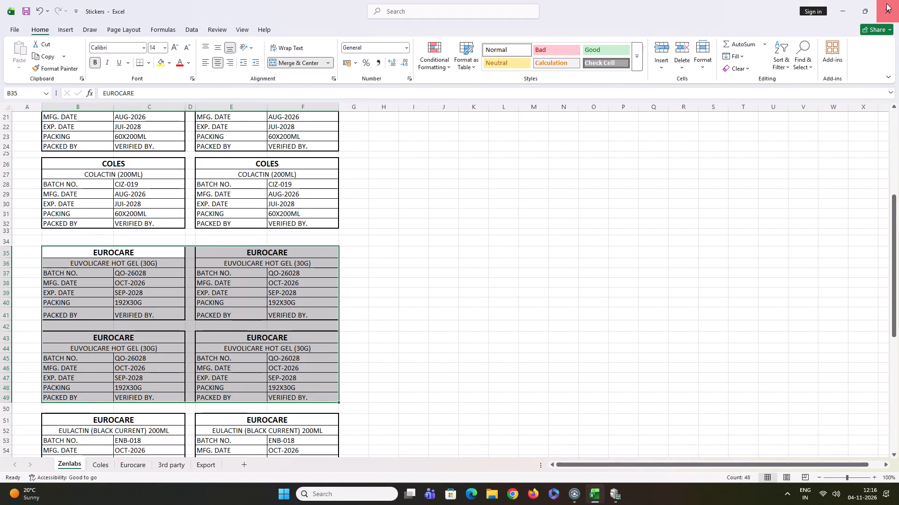
pyautogui.click(470, 263)
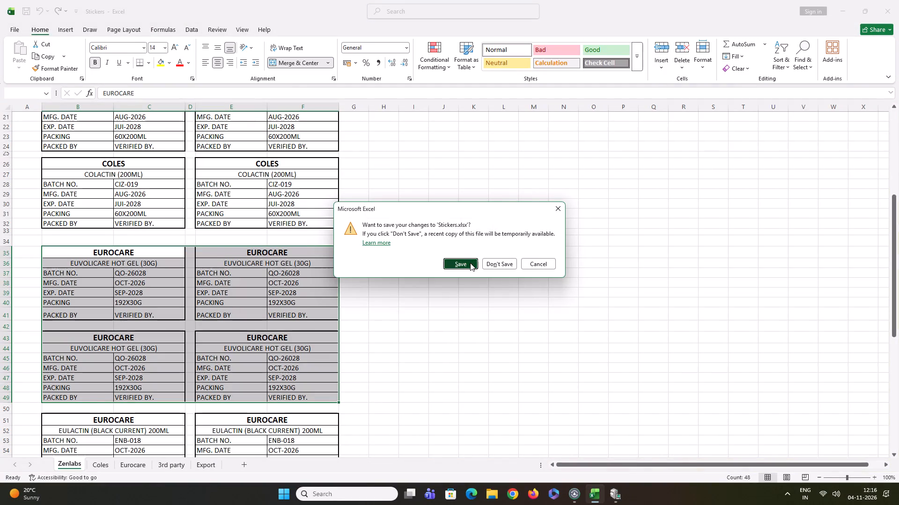